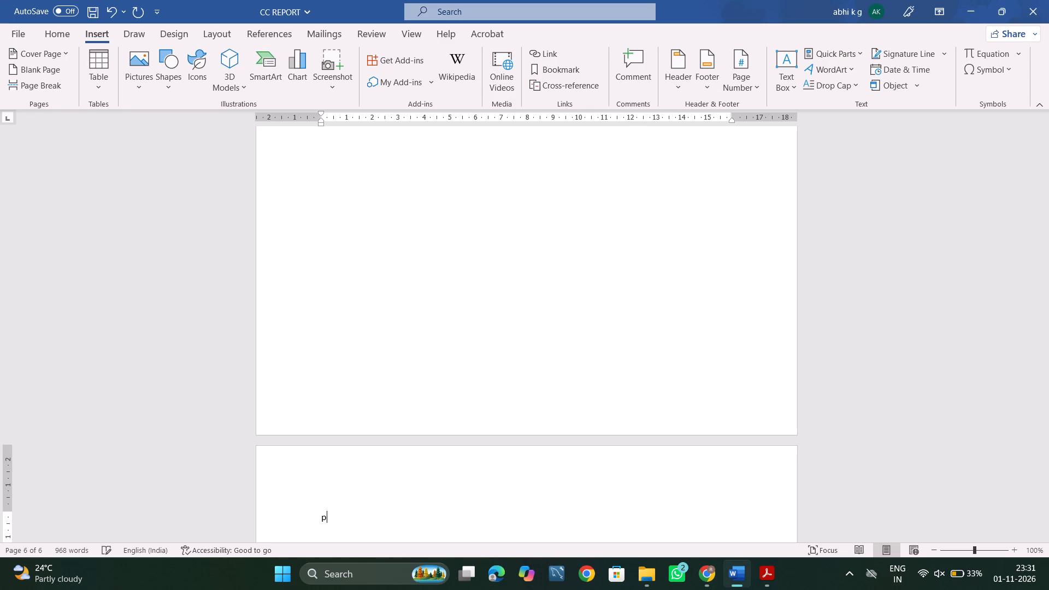
key("BackSpace")
type("PROPOSED")
key("space")
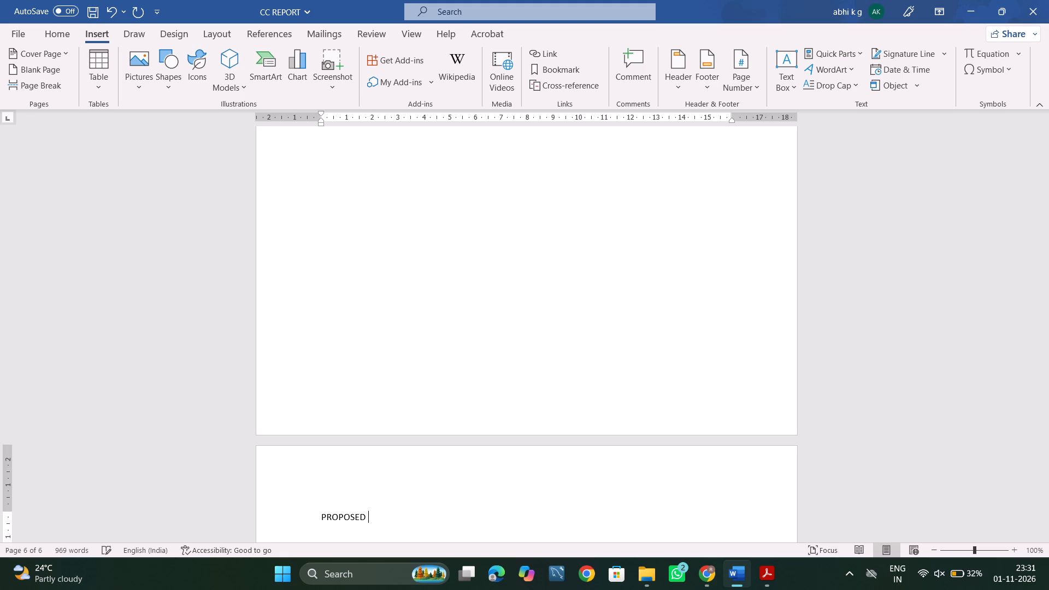
type("SYSTEM")
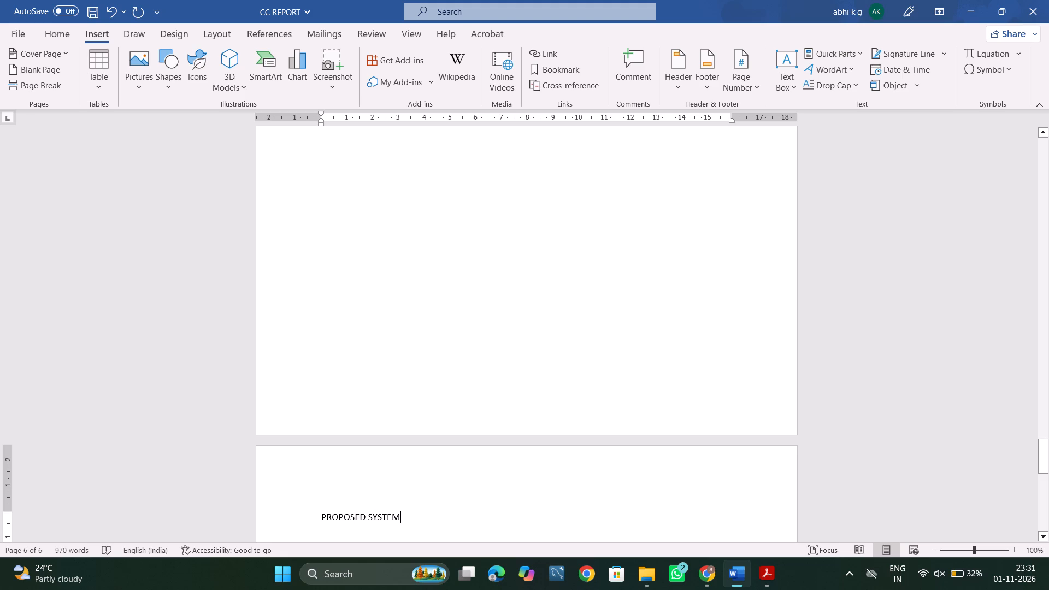
Format the "PROPOSED SYSTEM" heading on page 6 as bold Times New Roman, size 16.
left_click_drag(407, 516, 309, 506)
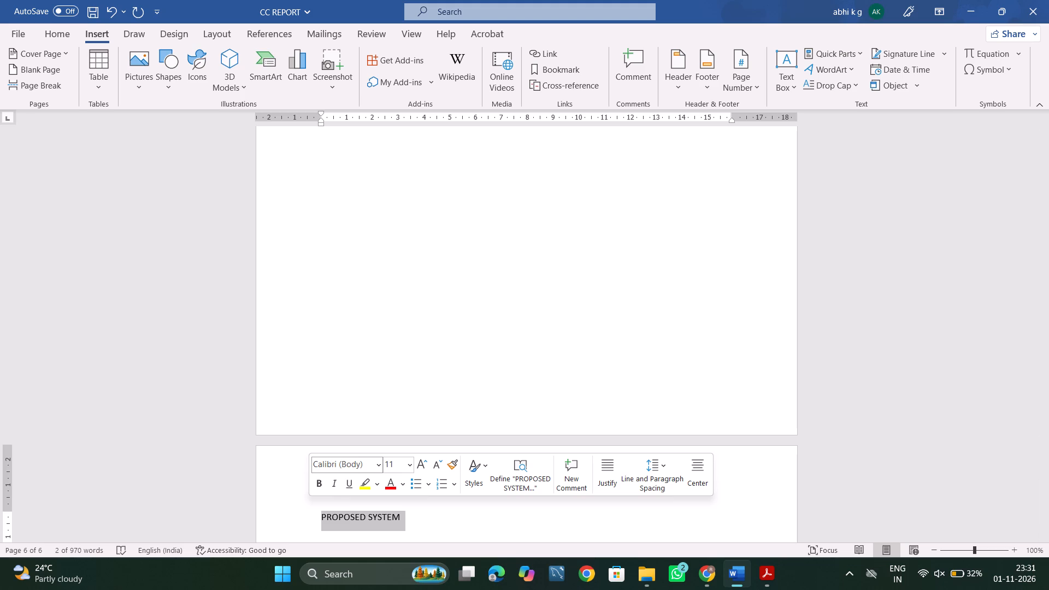
left_click(367, 464)
key("BackSpace")
type("TIMES")
key("Tab")
key("BackSpace")
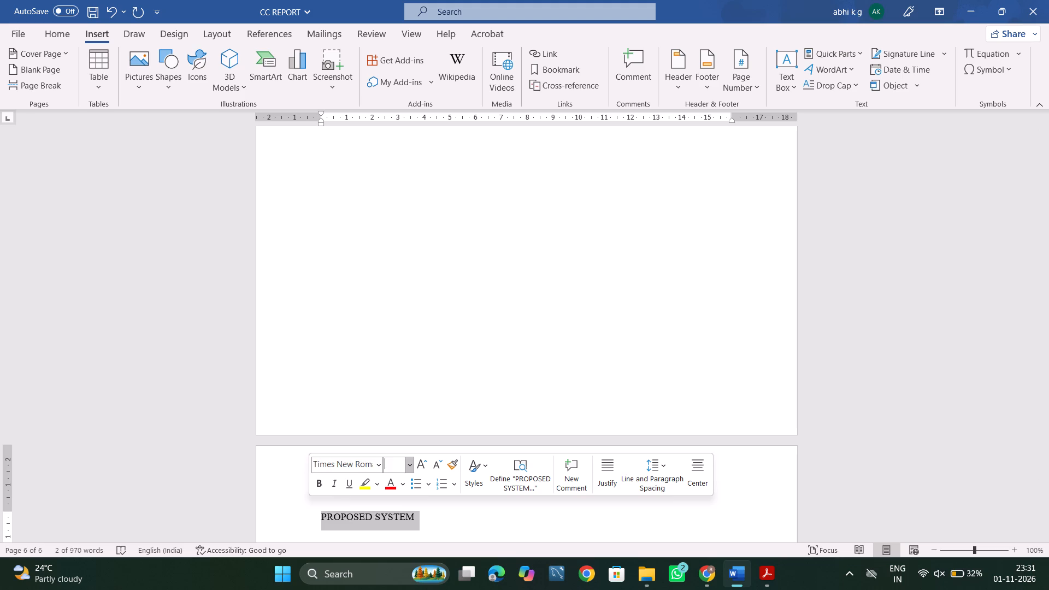
type("16")
key("Return")
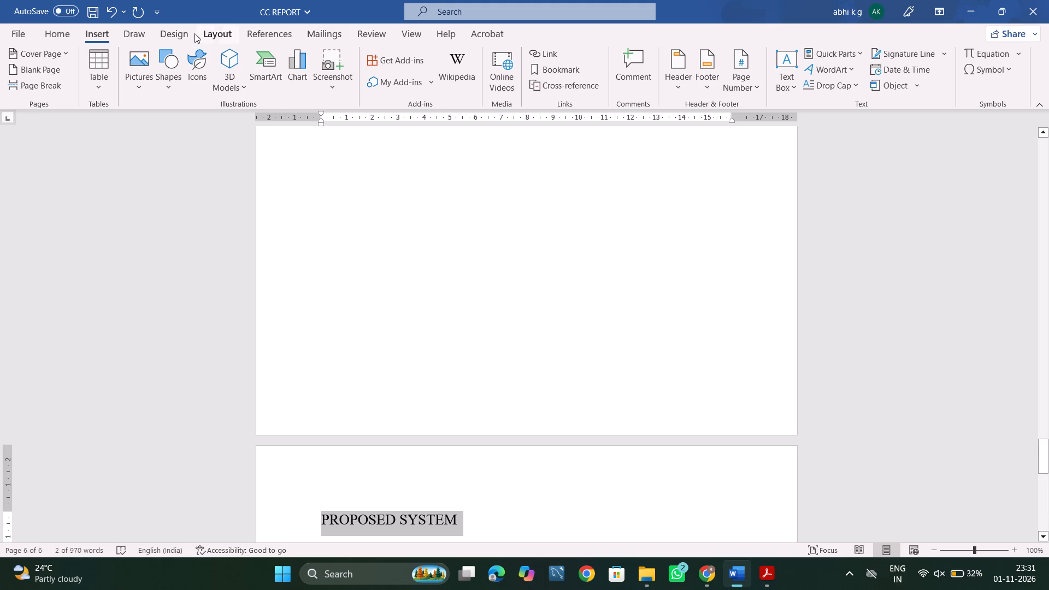
left_click(67, 34)
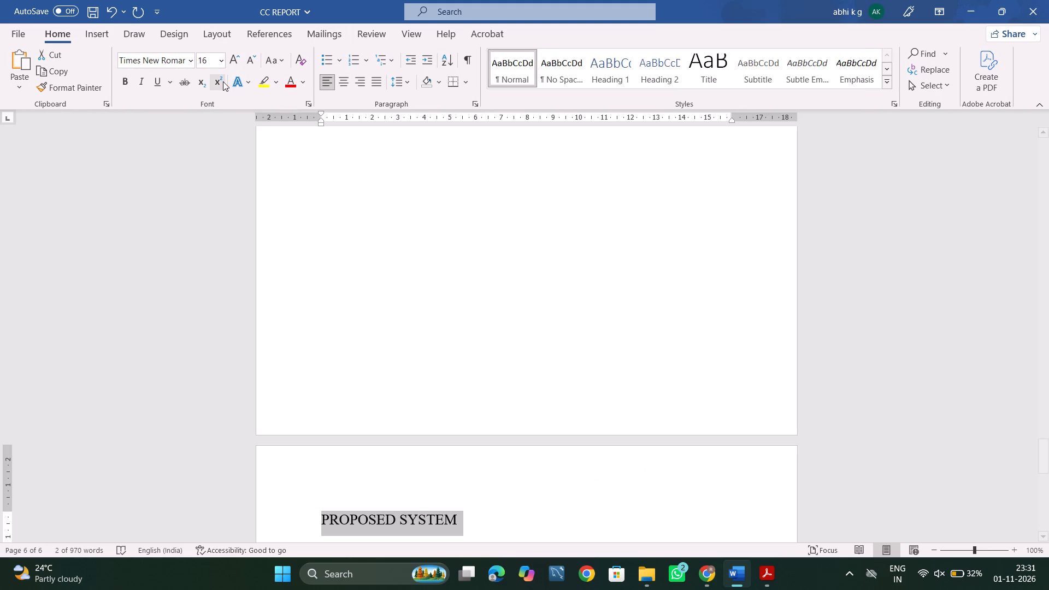
left_click(127, 86)
left_click(407, 293)
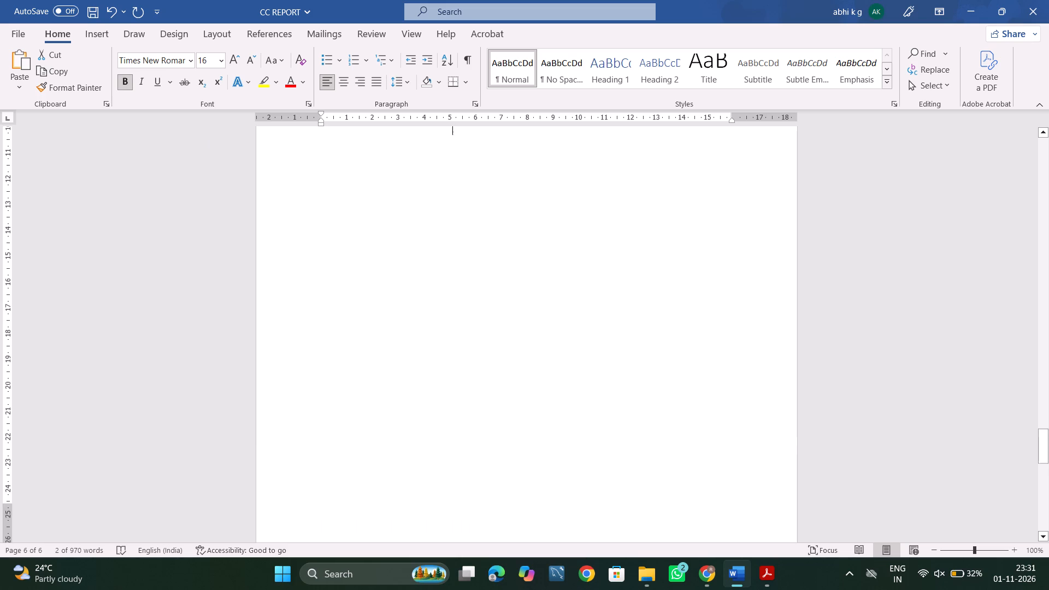
Copy the numbered heading format of "3. OBJECTIVES" onto the "PROPOSED SYSTEM" heading with Format Painter.
left_click_drag(1048, 442, 1048, 436)
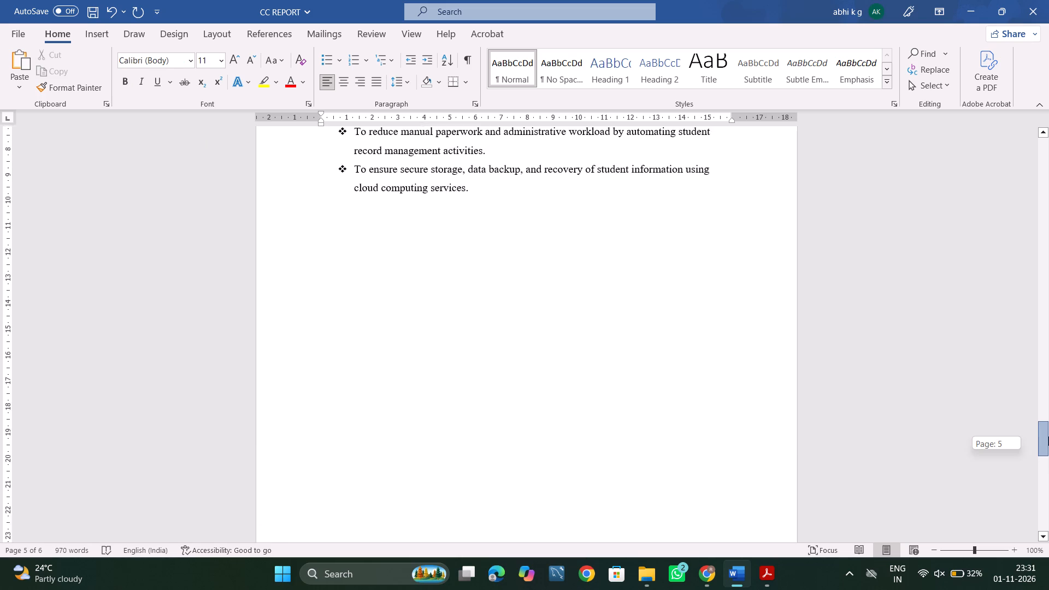
left_click_drag(1048, 436, 1048, 415)
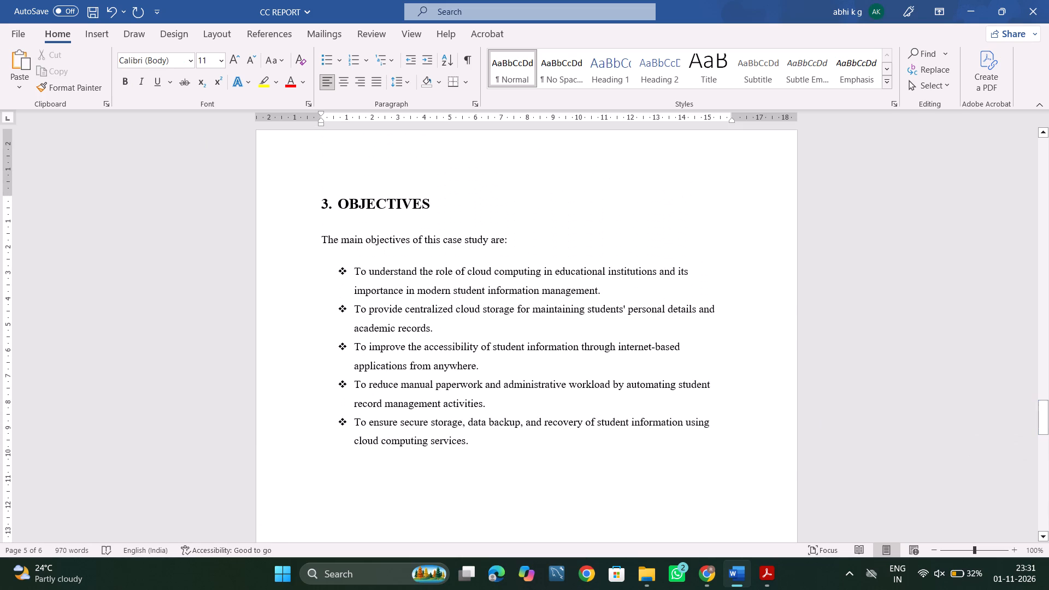
left_click(321, 205)
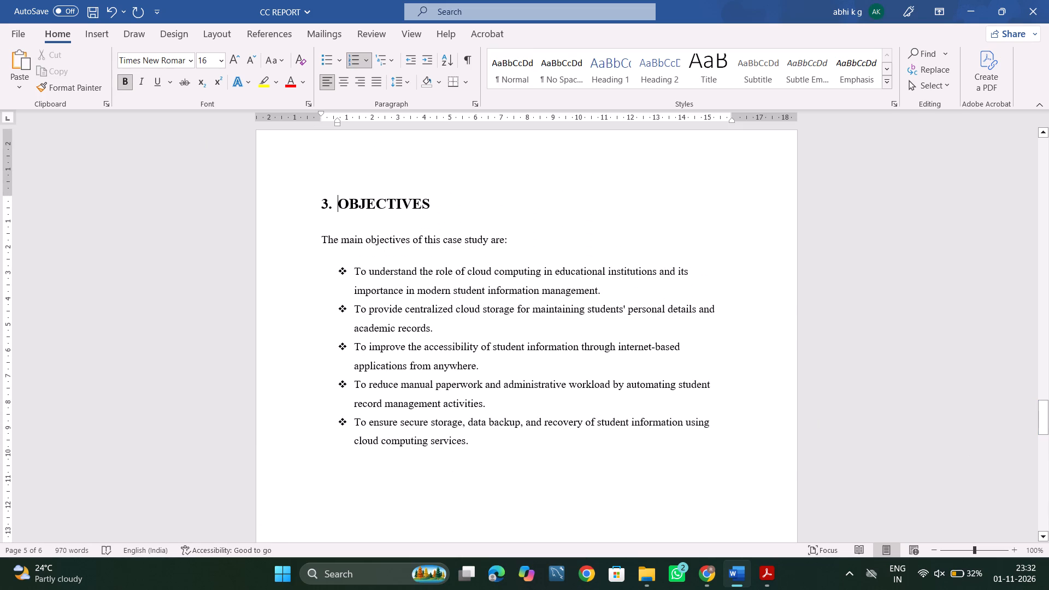
double_click(321, 205)
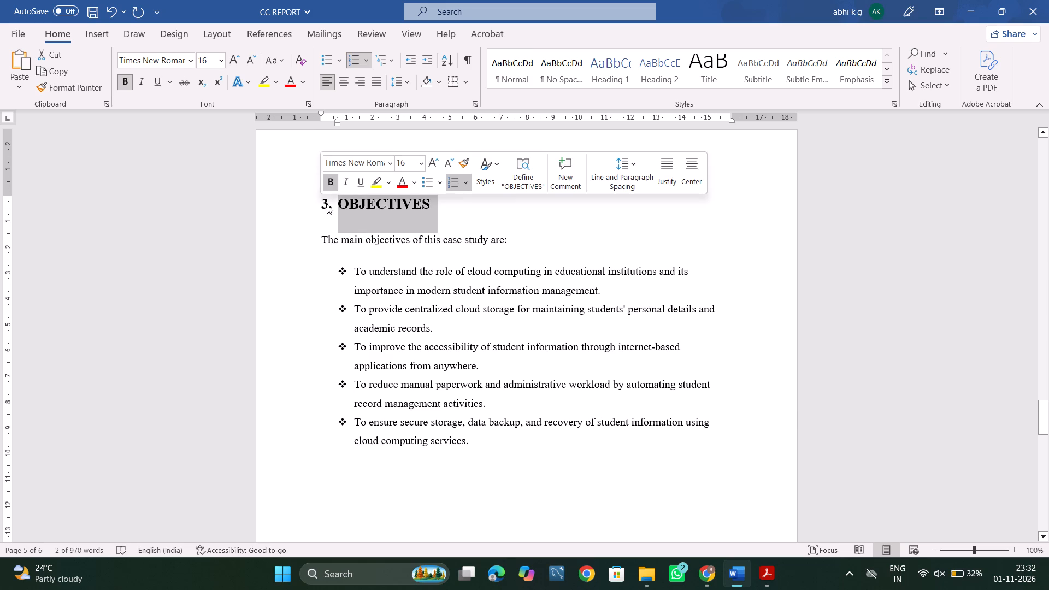
left_click(327, 204)
left_click(327, 204)
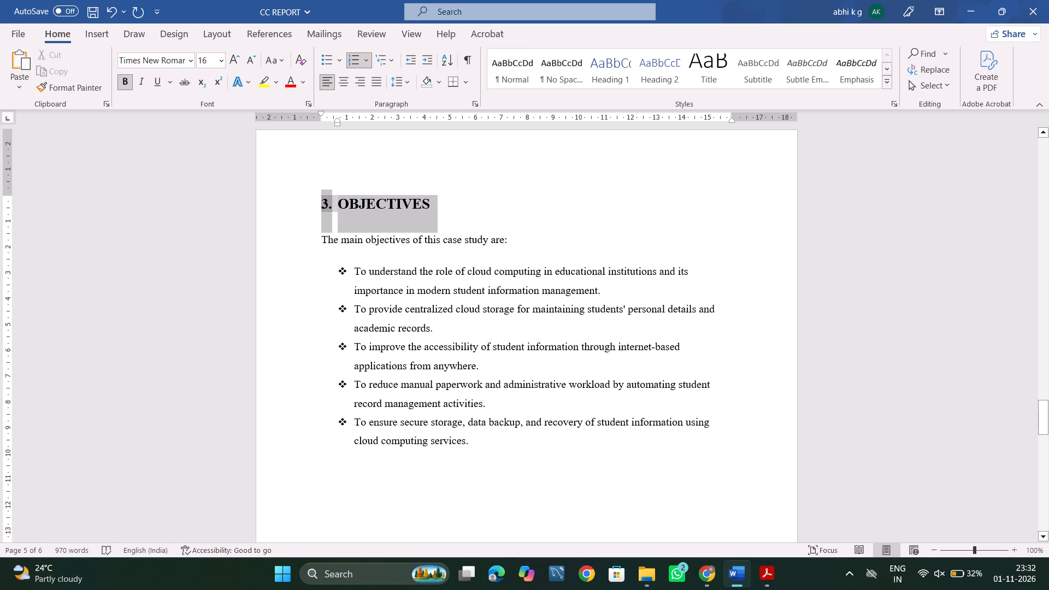
left_click(327, 204)
left_click(1048, 332)
triple_click(1048, 332)
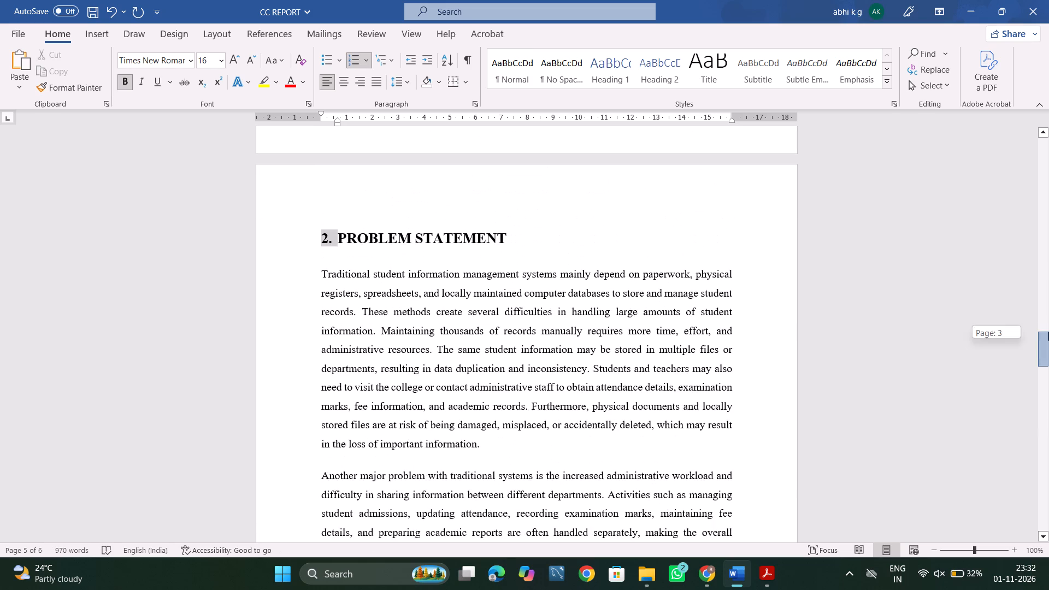
left_click_drag(1048, 332, 1048, 215)
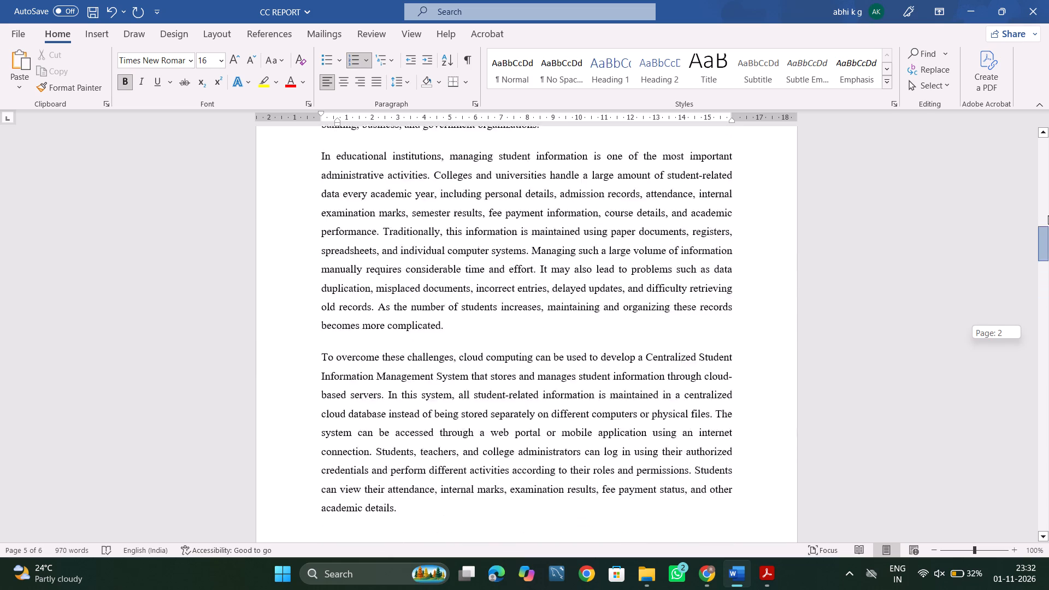
left_click_drag(1048, 215, 1048, 365)
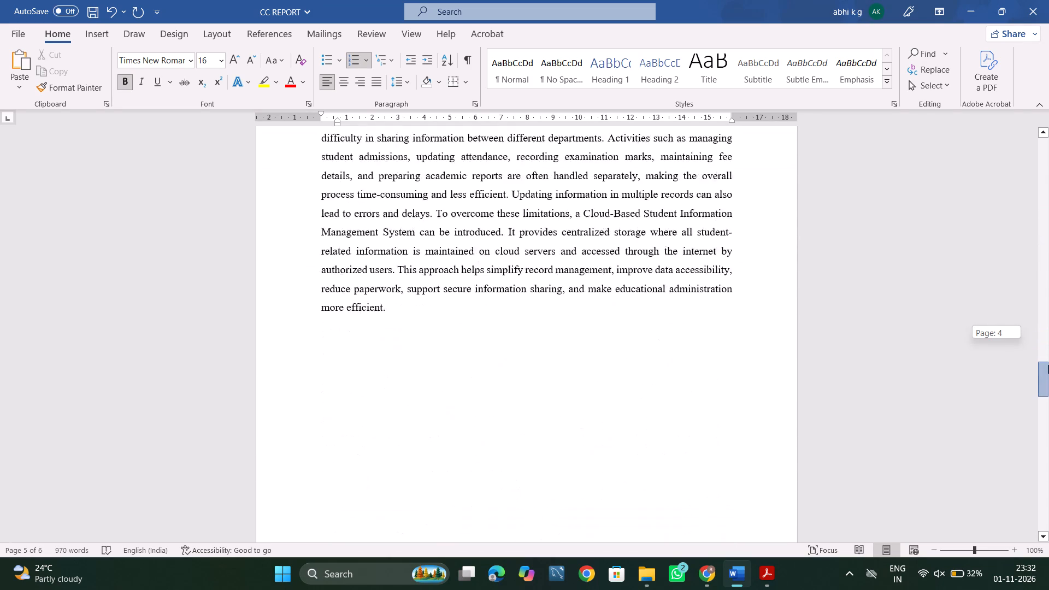
left_click_drag(1048, 365, 1045, 386)
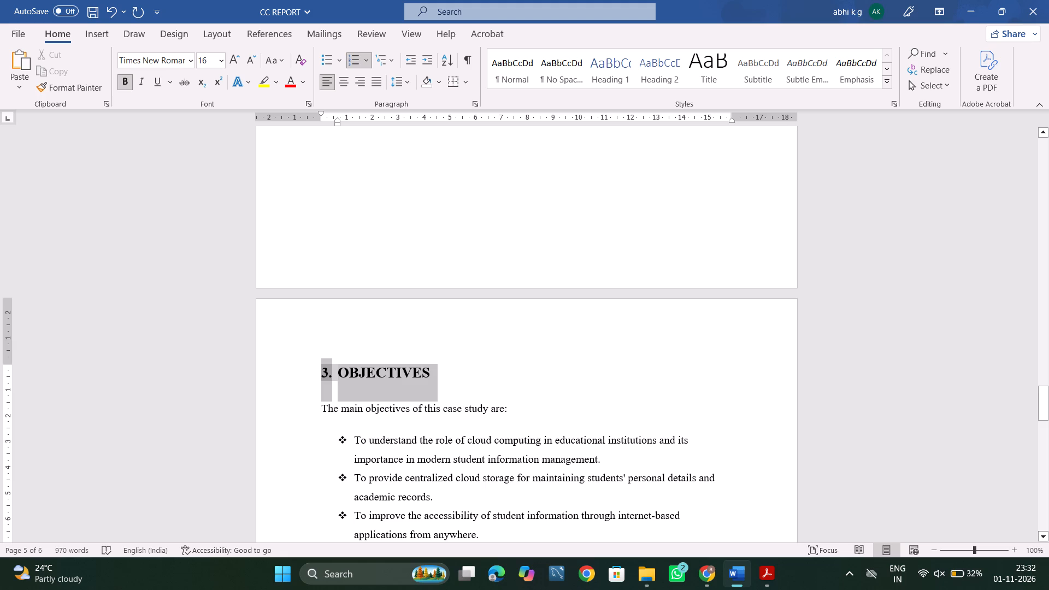
left_click(326, 374)
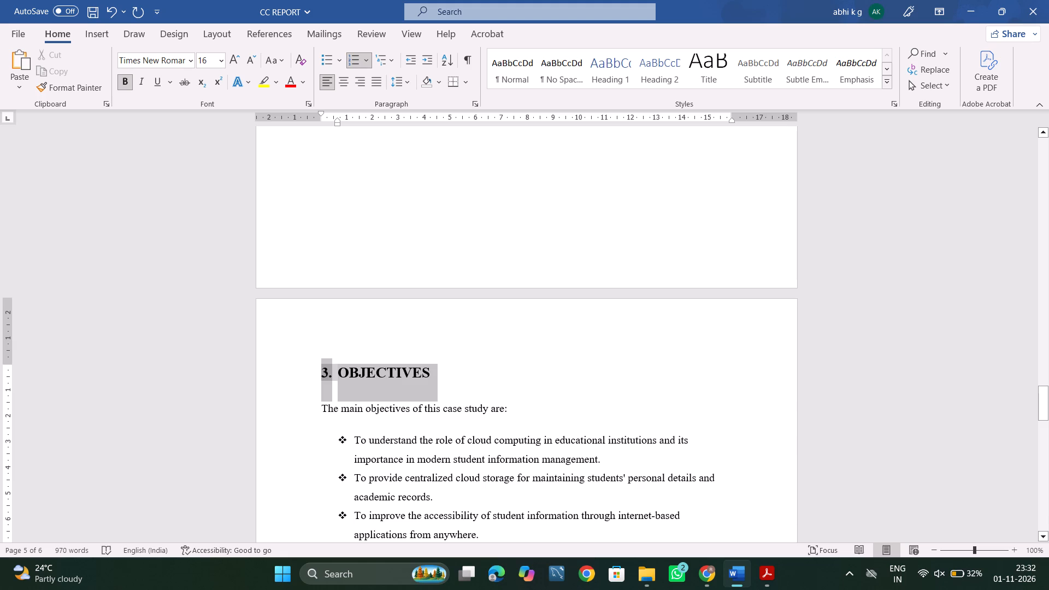
left_click(326, 374)
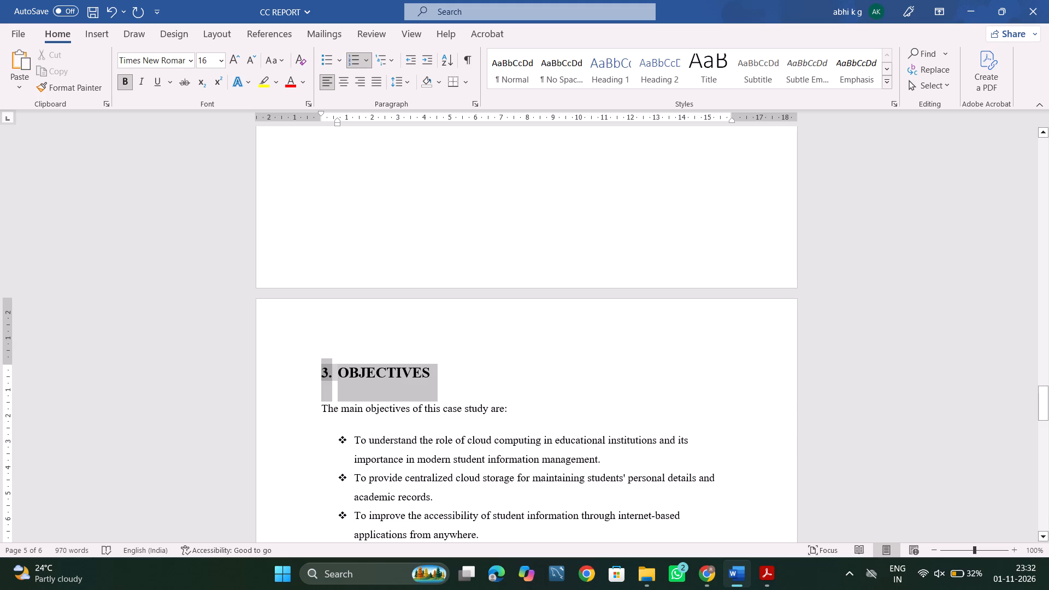
left_click(338, 371)
left_click(321, 371)
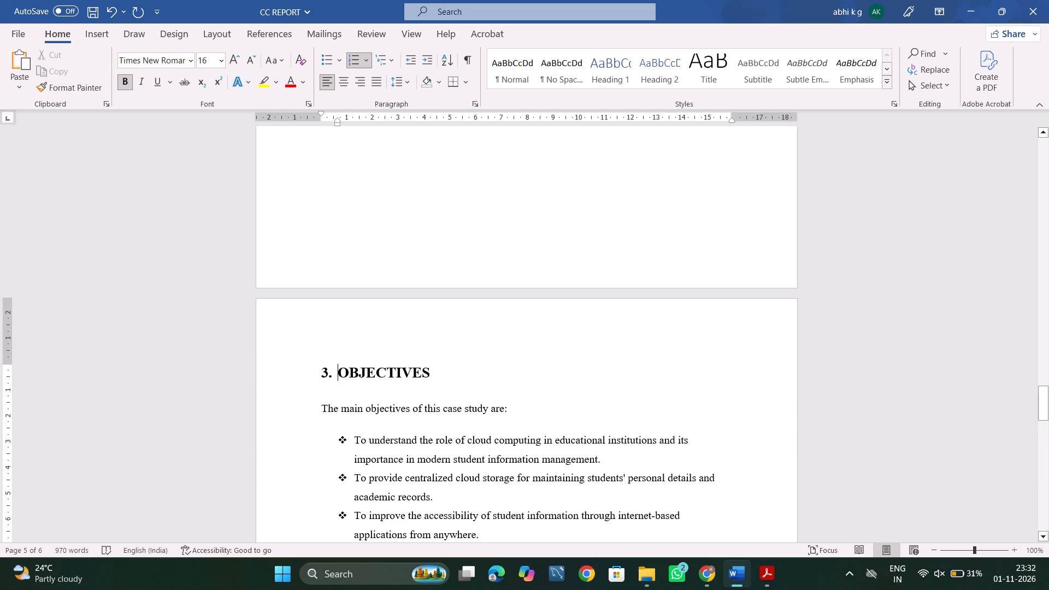
double_click(321, 371)
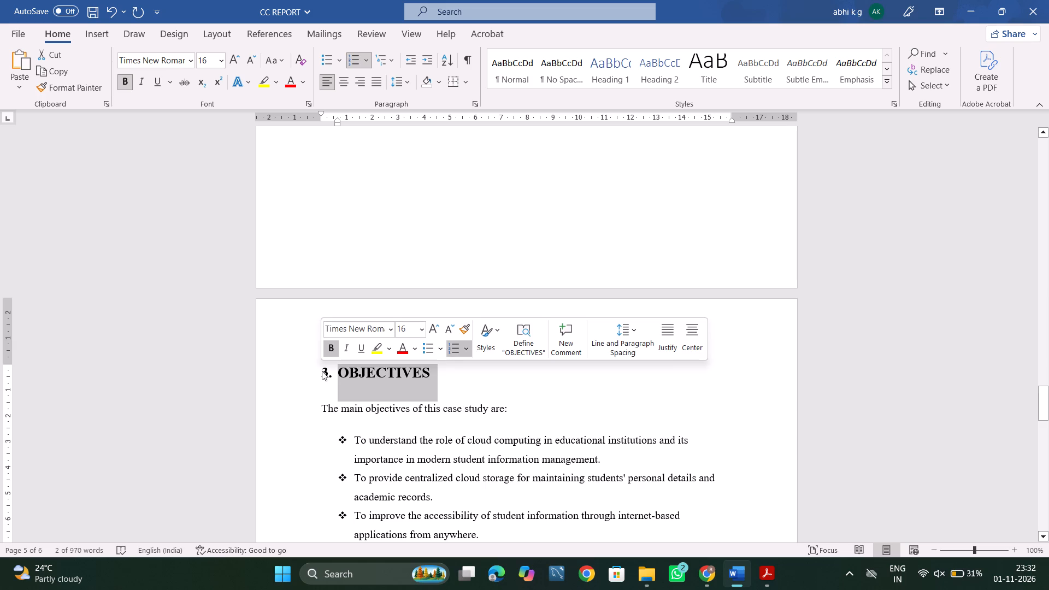
left_click(327, 371)
left_click(327, 371)
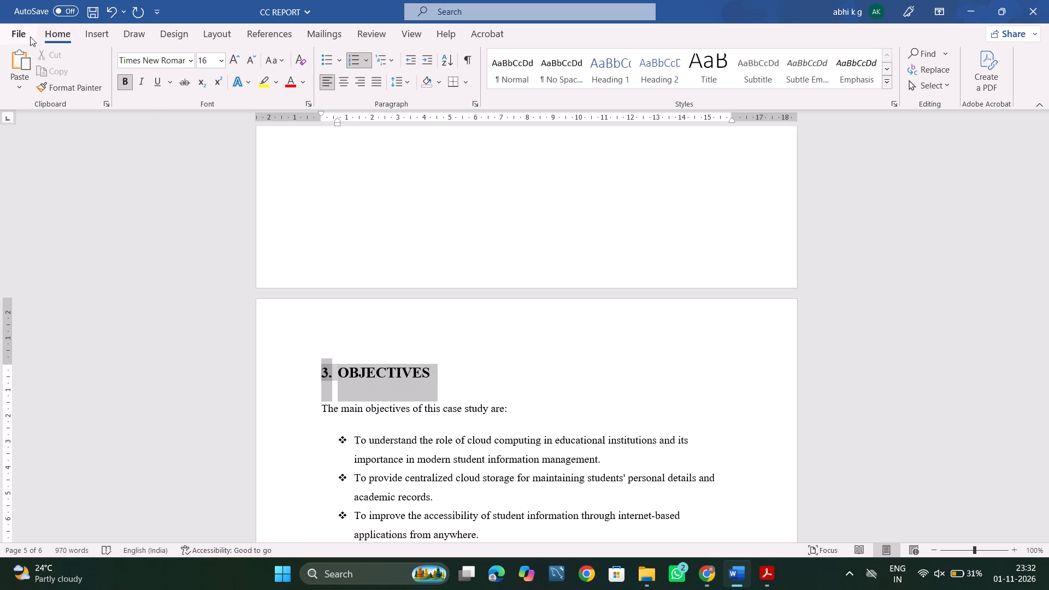
left_click(73, 87)
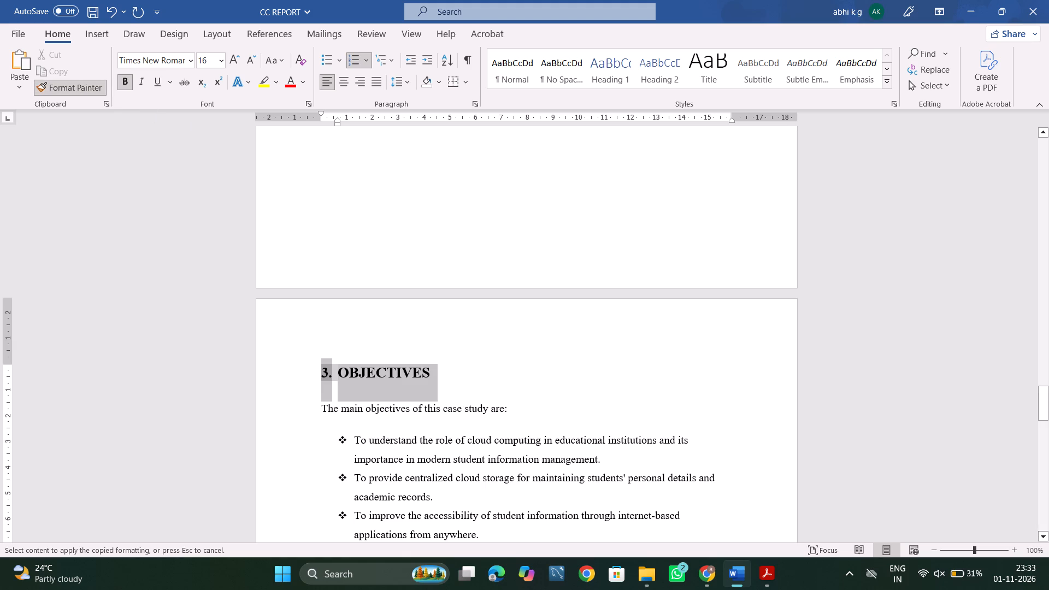
key("Down")
key("Down")
key("Down")
key("Down")
key("Down")
key("Down")
key("Down")
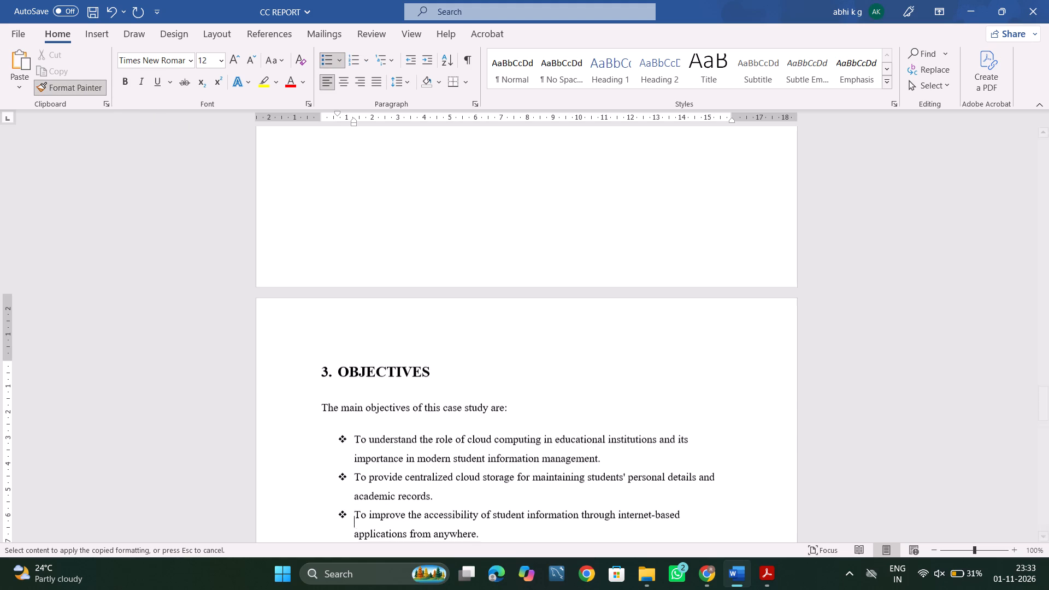
key("Down")
key("Down")
key("Down")
key("Down")
key("Down")
key("Down")
key("Down")
key("Down")
key("Down")
key("Down")
key("Down")
key("Down")
key("Down")
key("Down")
key("Down")
key("Down")
key("Down")
key("Down")
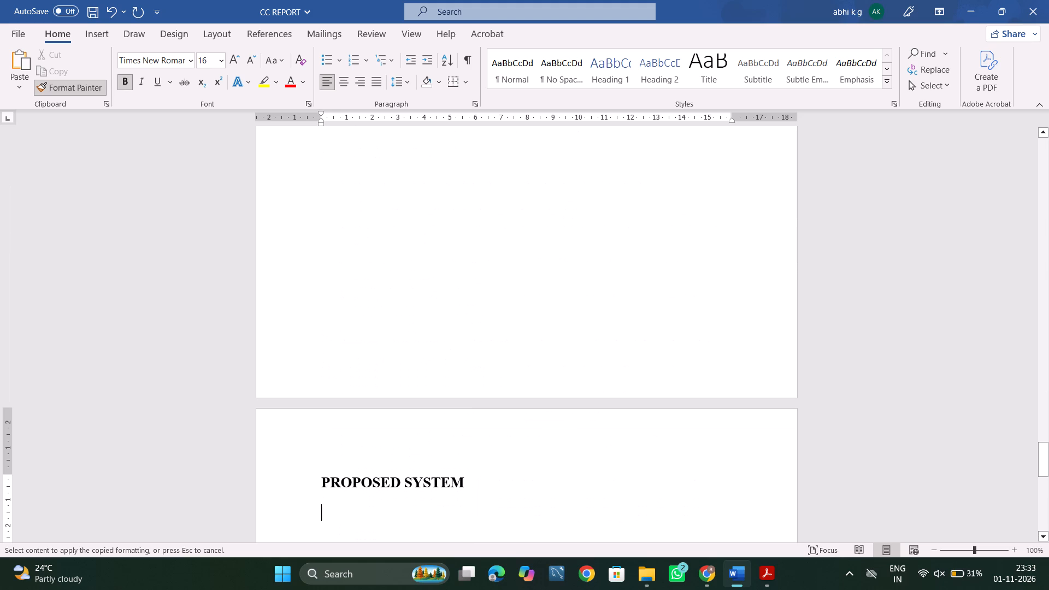
left_click(320, 482)
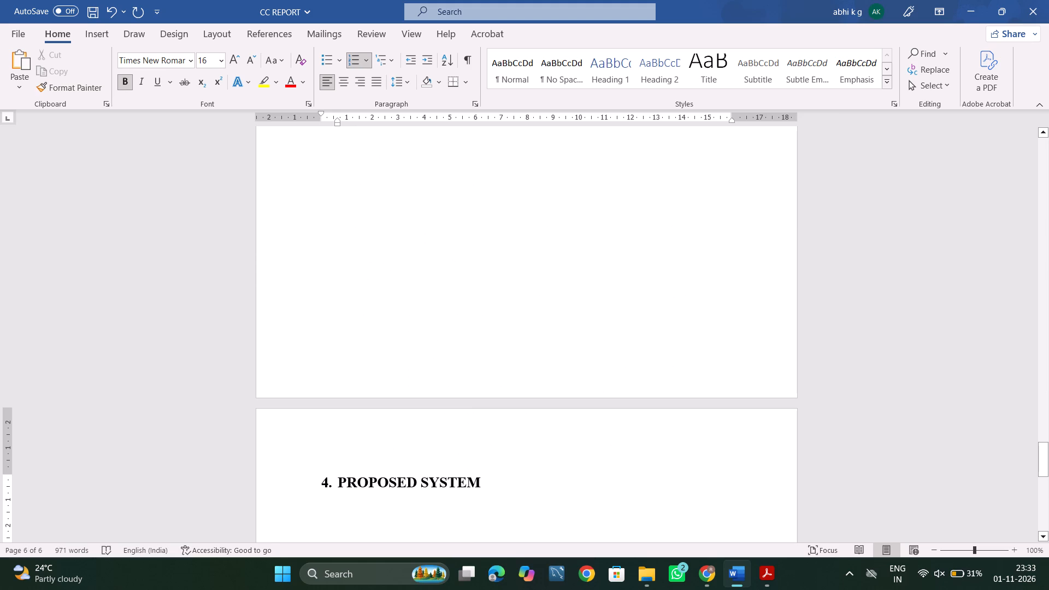
left_click(327, 481)
left_click_drag(327, 481, 322, 481)
left_click_drag(322, 481, 305, 482)
Add an empty, unnumbered paragraph without indent below the "PROPOSED SYSTEM" heading.
left_click(504, 479)
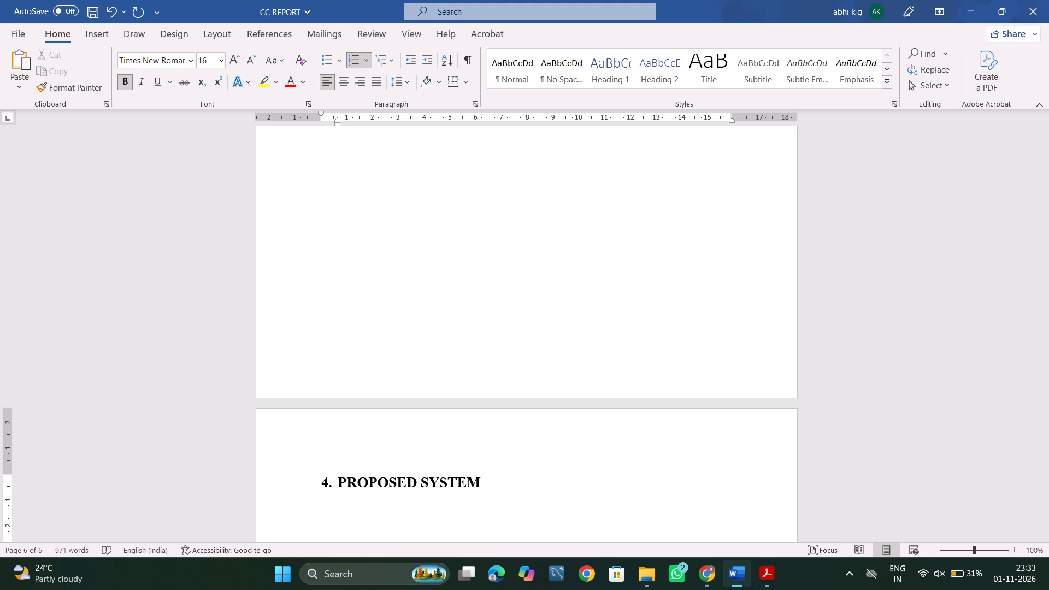
key("Return")
key("BackSpace")
key("BackSpace")
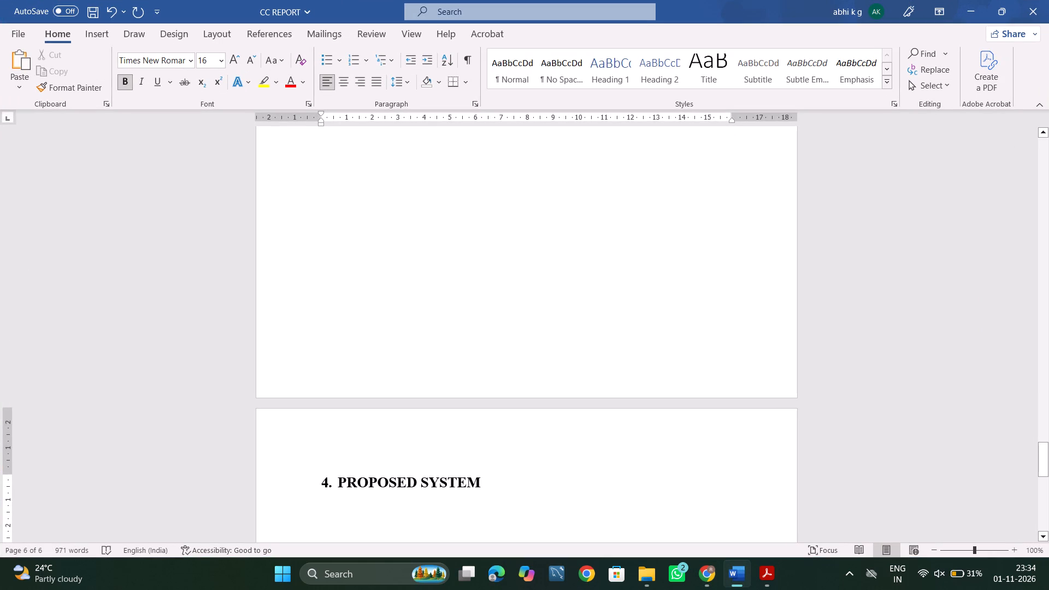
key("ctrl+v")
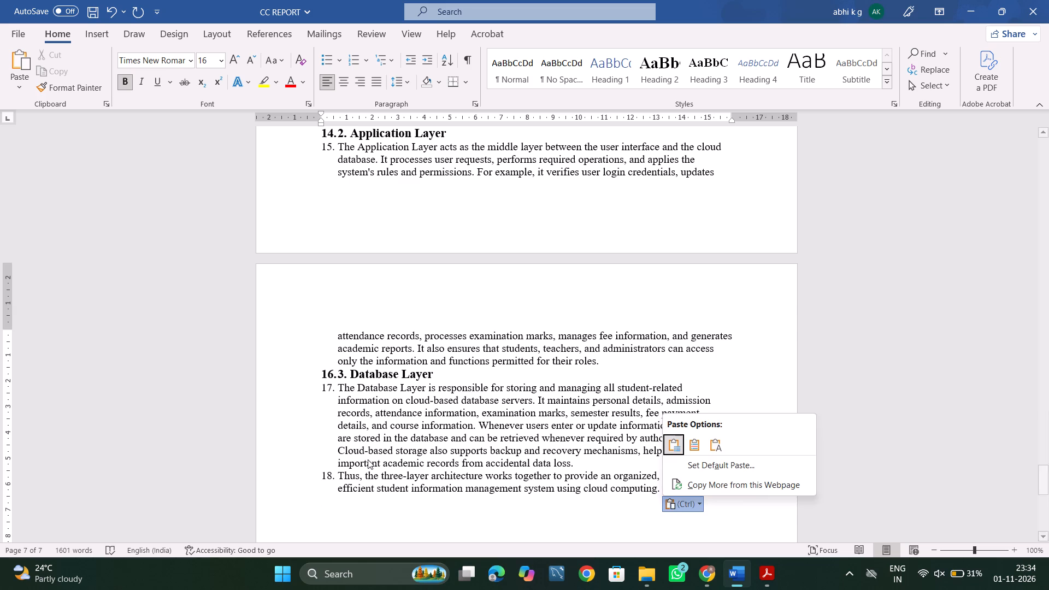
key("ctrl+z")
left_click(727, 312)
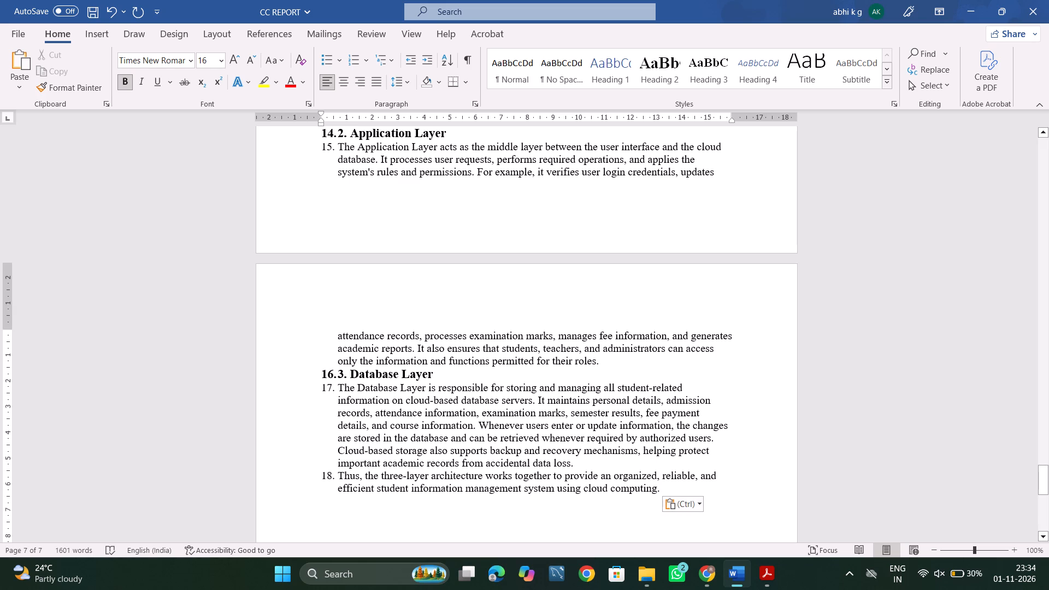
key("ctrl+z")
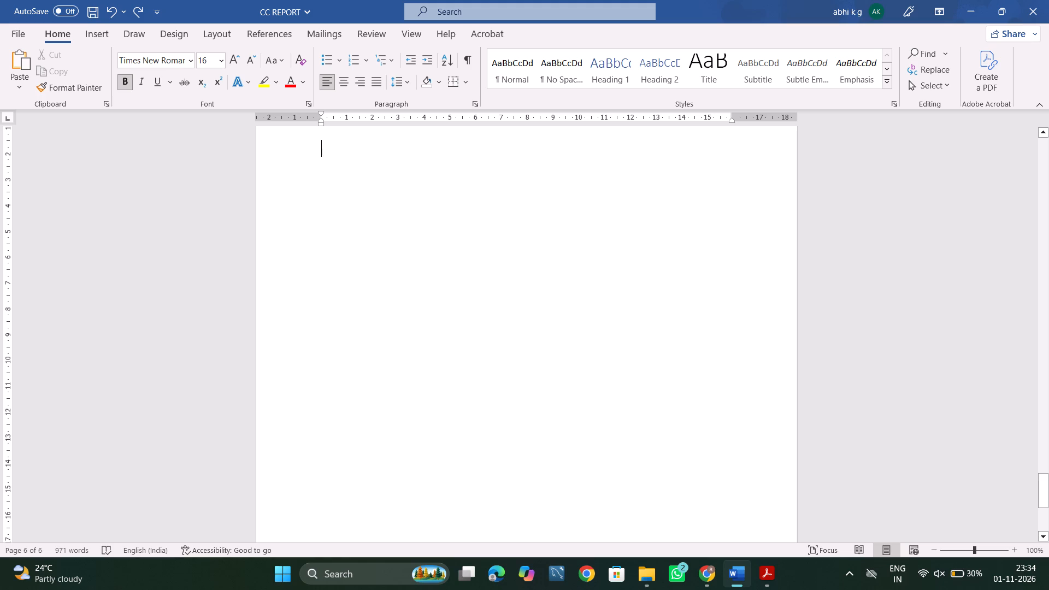
Add two more empty paragraphs below the "PROPOSED SYSTEM" heading and paste the copied Proposed System and System Architecture text there.
key("Up")
key("Up")
key("Up")
key("Up")
key("Down")
key("Down")
key("Down")
key("Down")
key("Down")
key("Down")
key("Down")
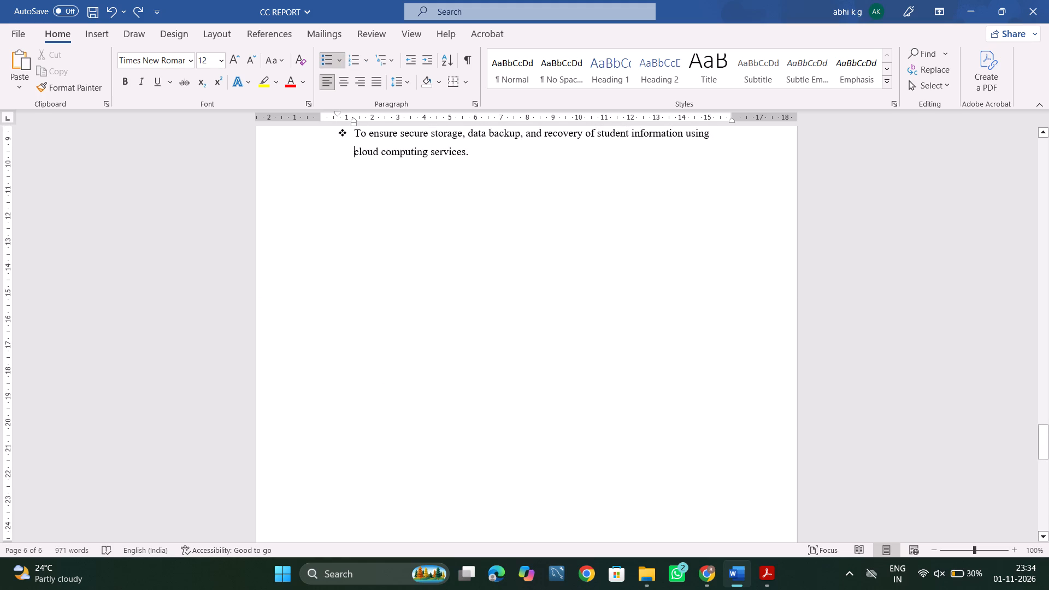
key("Up")
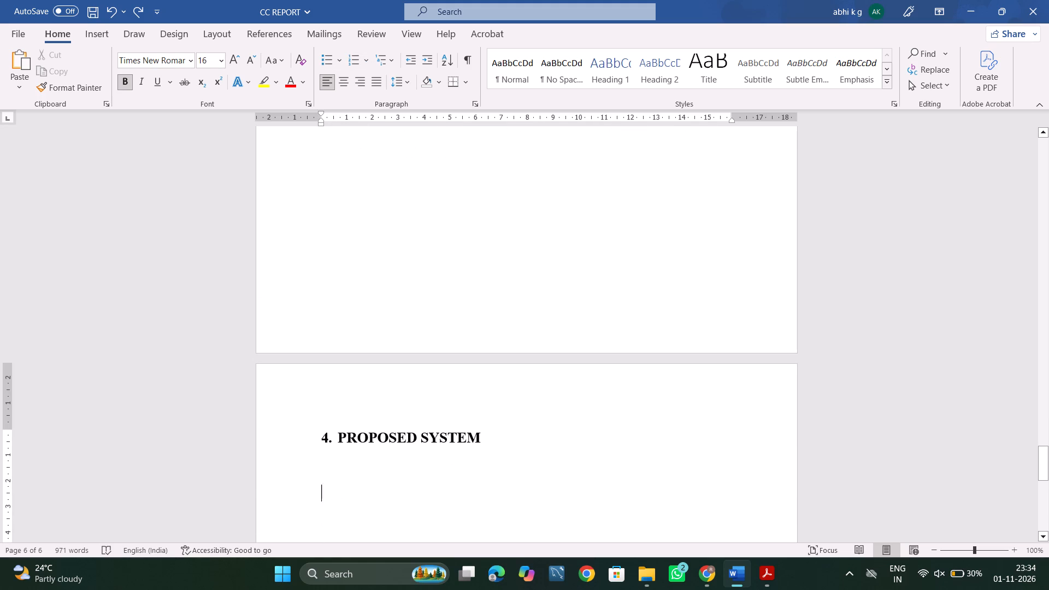
key("Return")
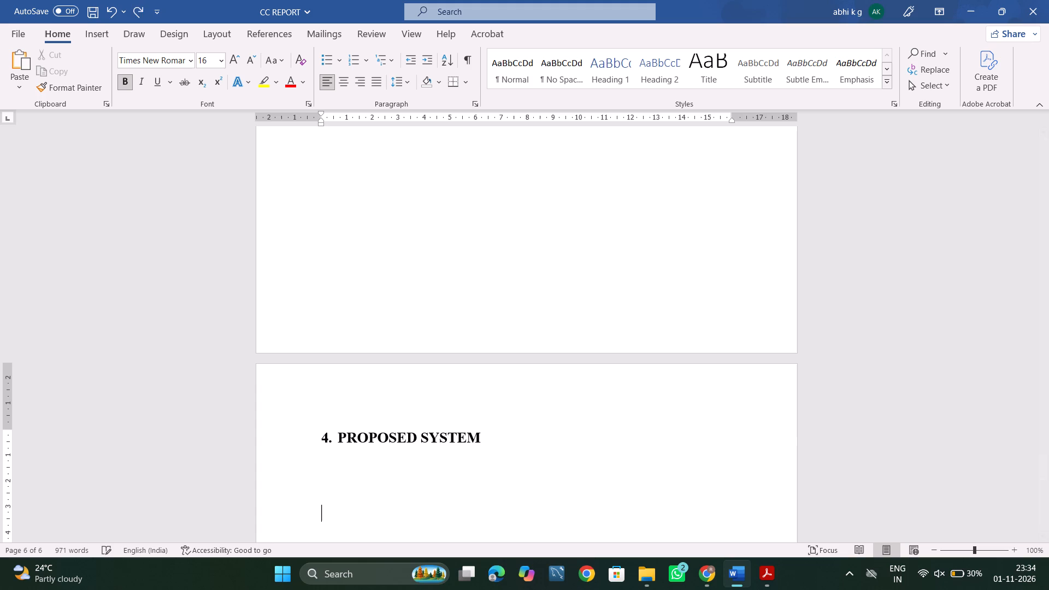
key("Return")
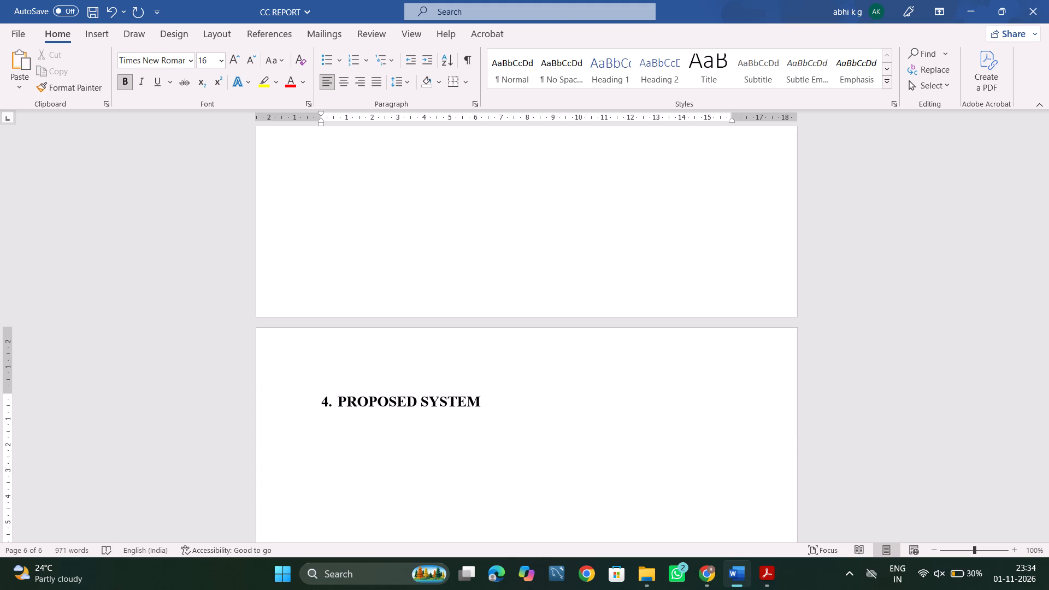
key("ctrl+v")
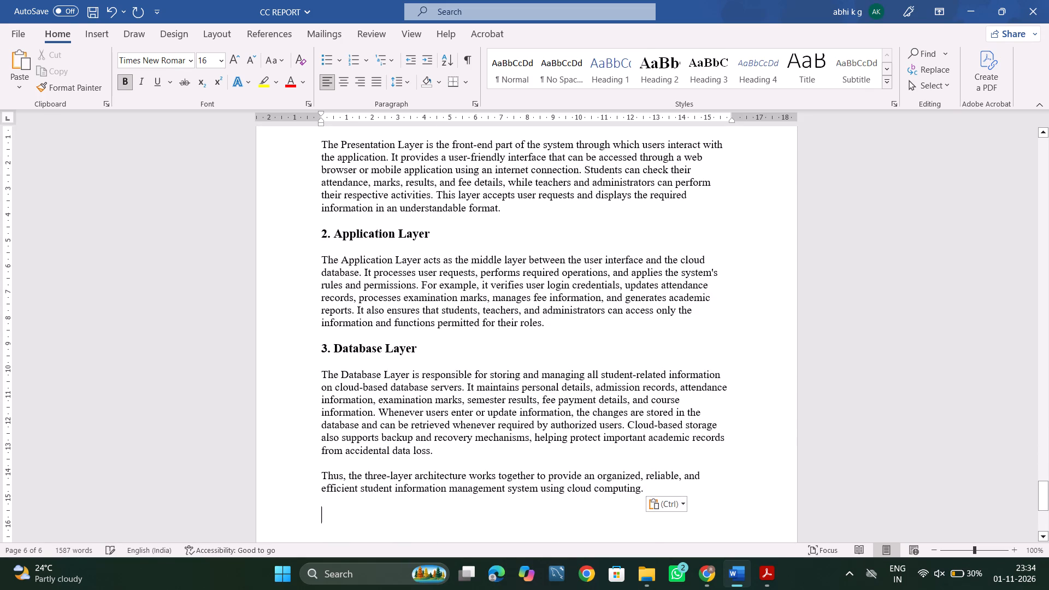
Review the pasted System Architecture and Proposed System text from its end back up to the bulleted objectives before it.
key("Up")
key("Up")
key("Up")
key("Up")
key("Up")
key("Up")
key("Up")
key("Up")
key("Up")
key("Up")
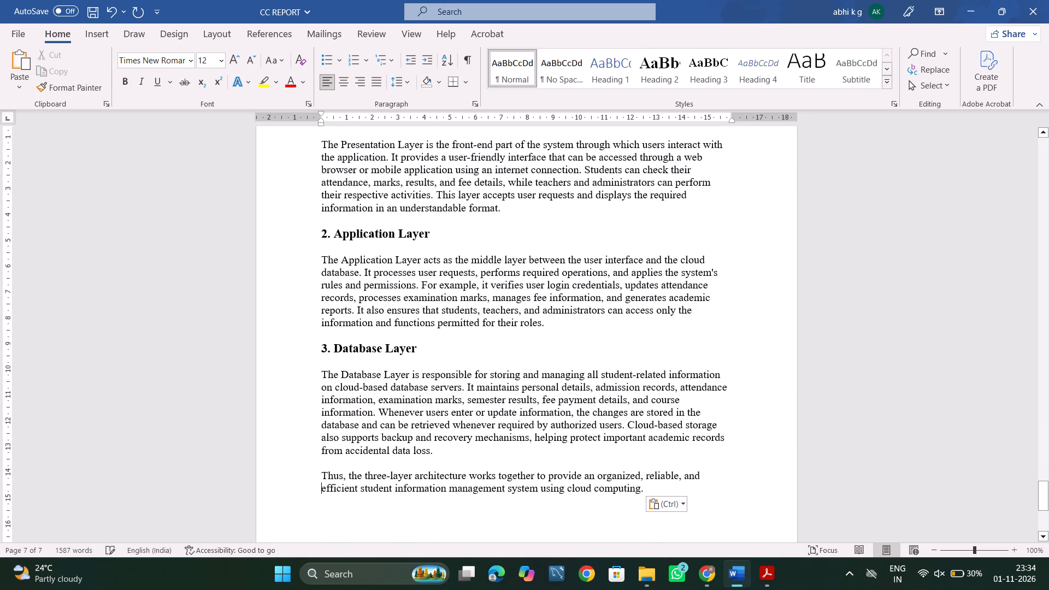
key("Up")
key("Up")
key("Up")
key("Up")
key("Up")
key("Up")
key("Up")
key("Up")
key("Up")
key("Up")
key("Up")
key("Up")
key("Up")
key("Up")
key("Up")
key("Up")
key("Up")
key("Up")
key("Up")
key("Up")
key("Up")
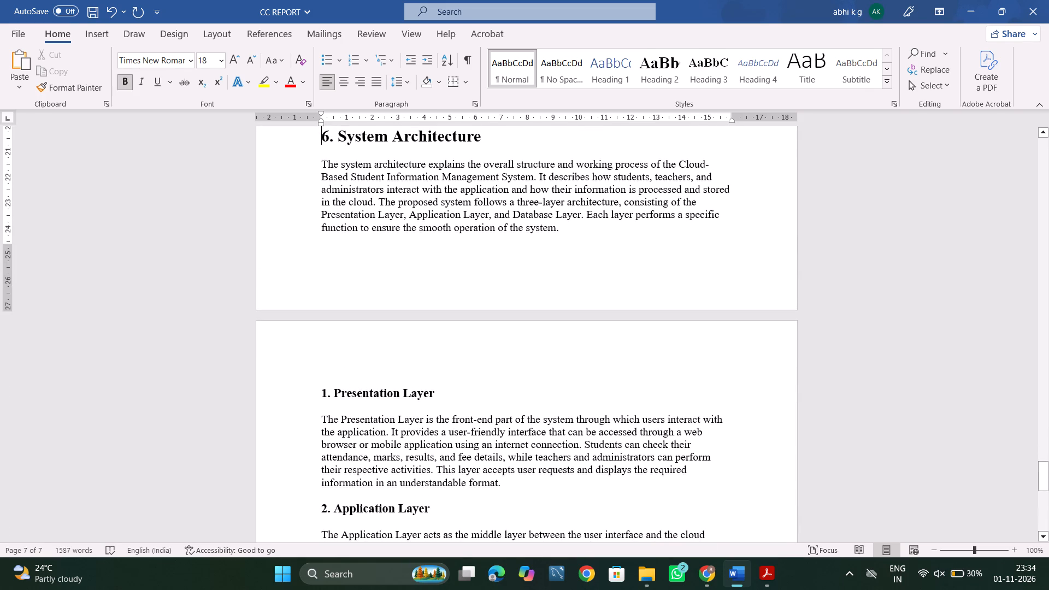
key("Up")
key("Up")
key("Up")
key("Up")
key("Up")
key("Up")
key("Up")
key("Up")
key("Up")
key("Up")
key("Up")
key("Up")
key("Up")
key("Up")
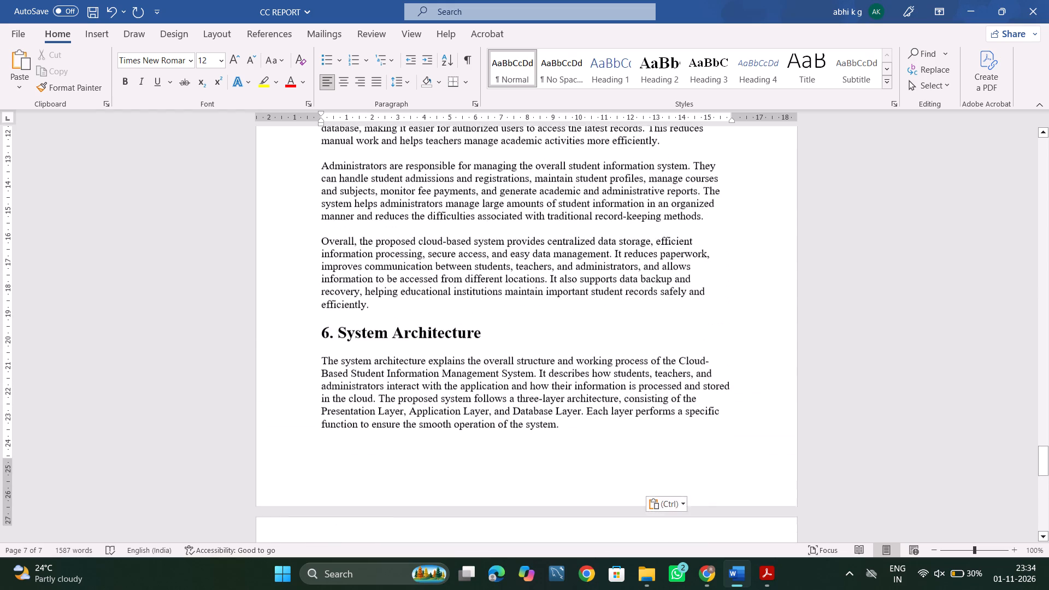
key("Up")
key("Up")
key("Up")
key("Up")
key("Up")
key("Up")
key("Up")
key("Up")
key("Up")
key("Up")
key("Up")
key("Up")
key("Up")
key("Up")
key("Up")
key("Up")
key("Up")
key("Up")
key("Up")
key("Up")
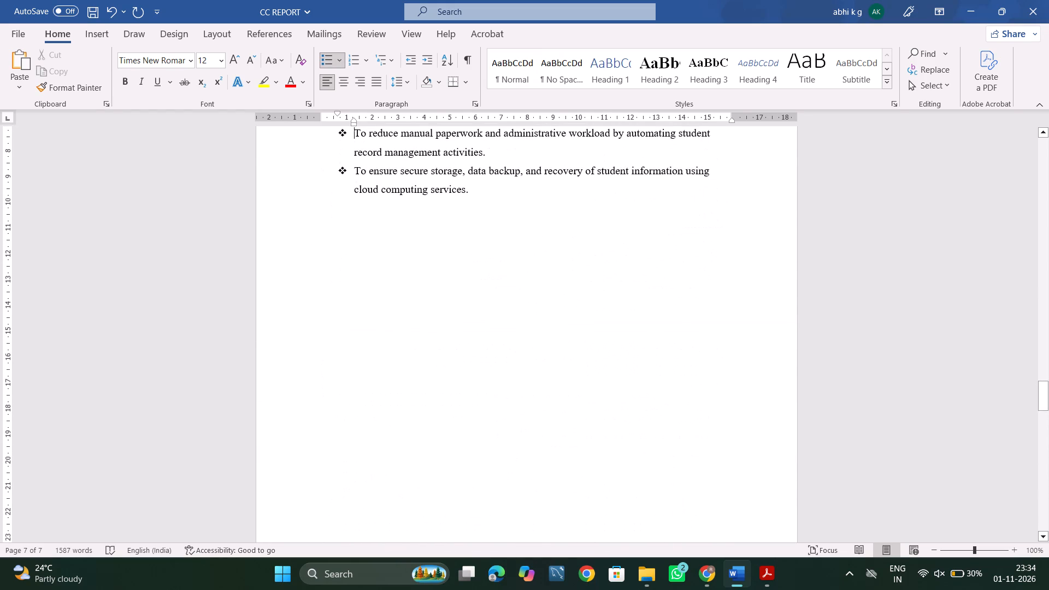
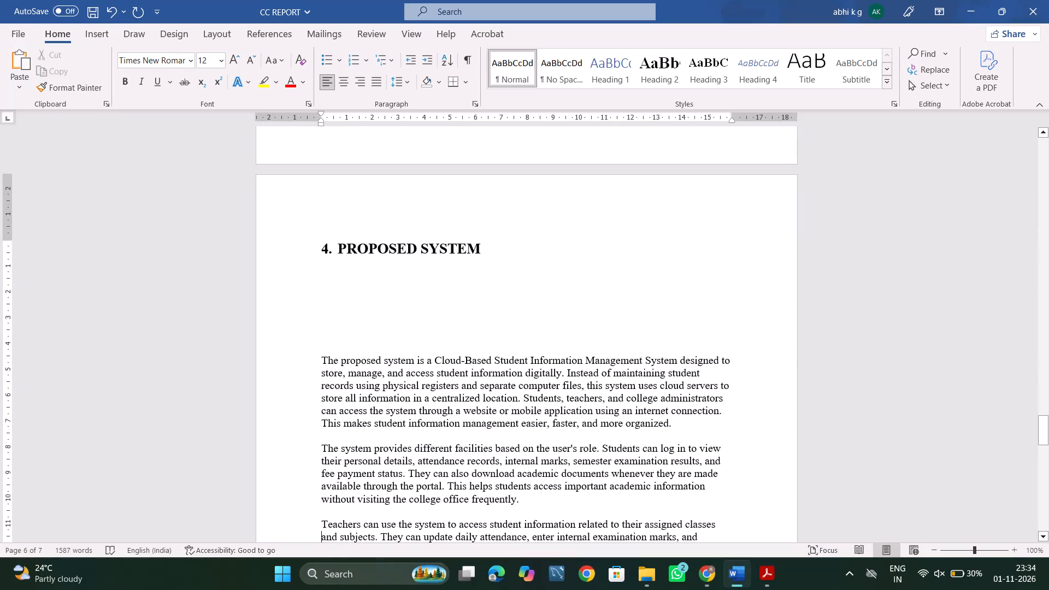
Delete the two empty paragraphs between the "PROPOSED SYSTEM" heading and its first body paragraph.
left_click(378, 293)
left_click(331, 333)
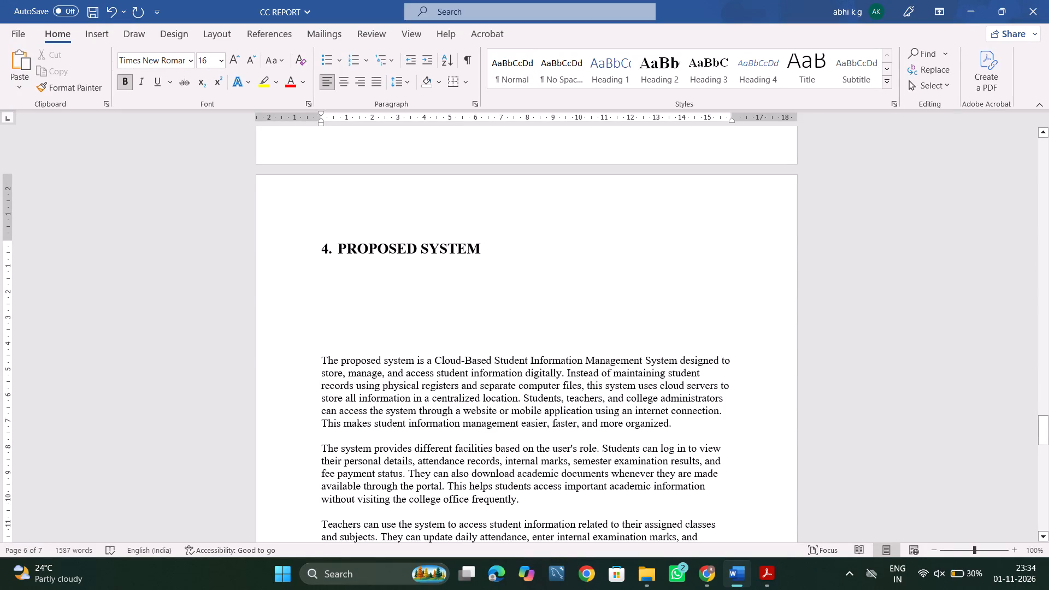
key("BackSpace")
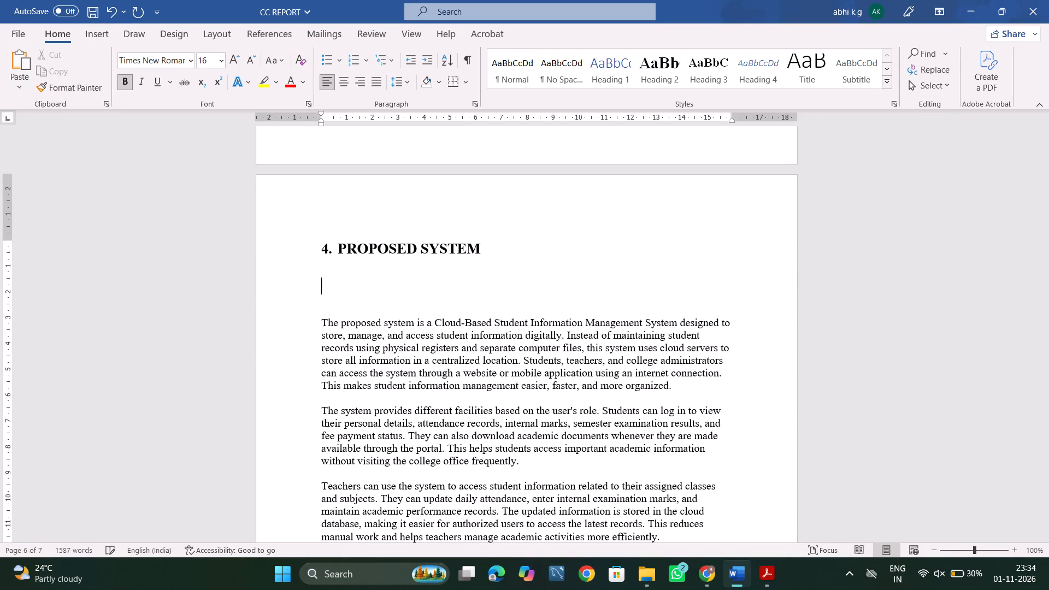
key("BackSpace")
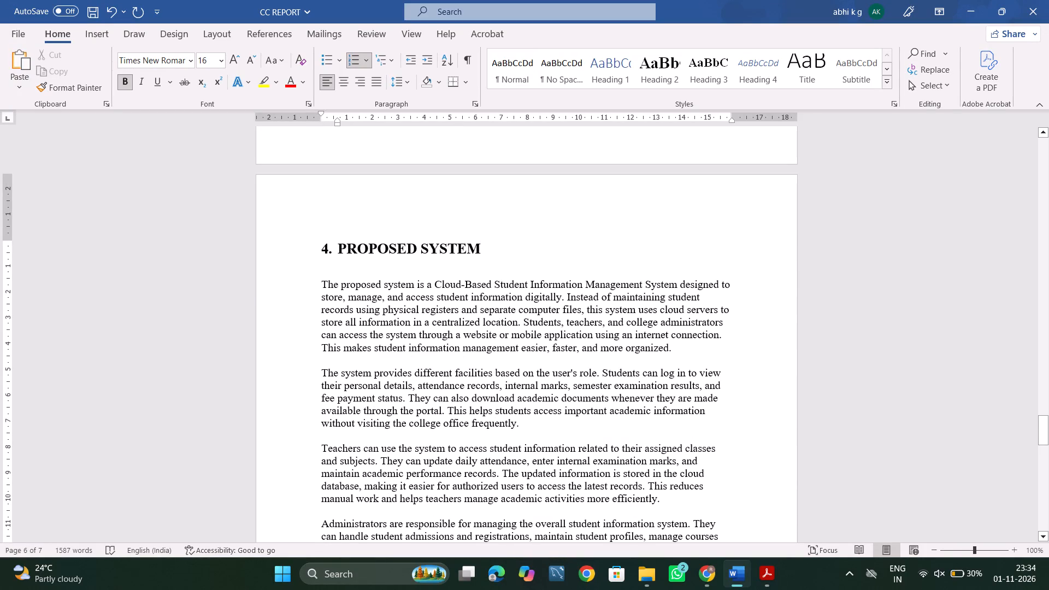
Justify all the Proposed System body paragraphs above the "6. System Architecture" heading and set their line spacing to 1.5.
left_click_drag(320, 285, 401, 539)
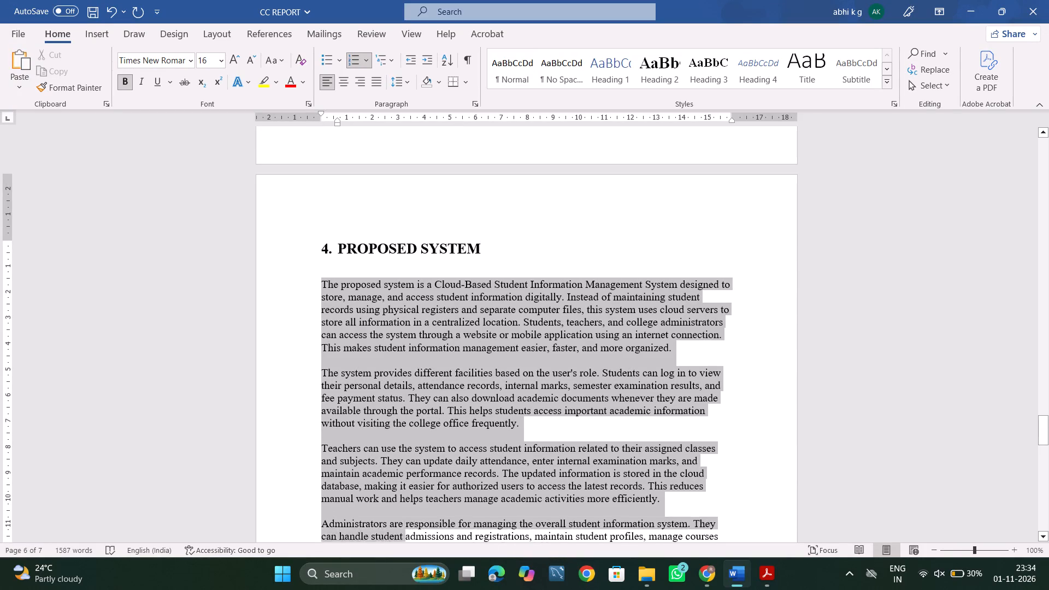
left_click_drag(401, 539, 524, 281)
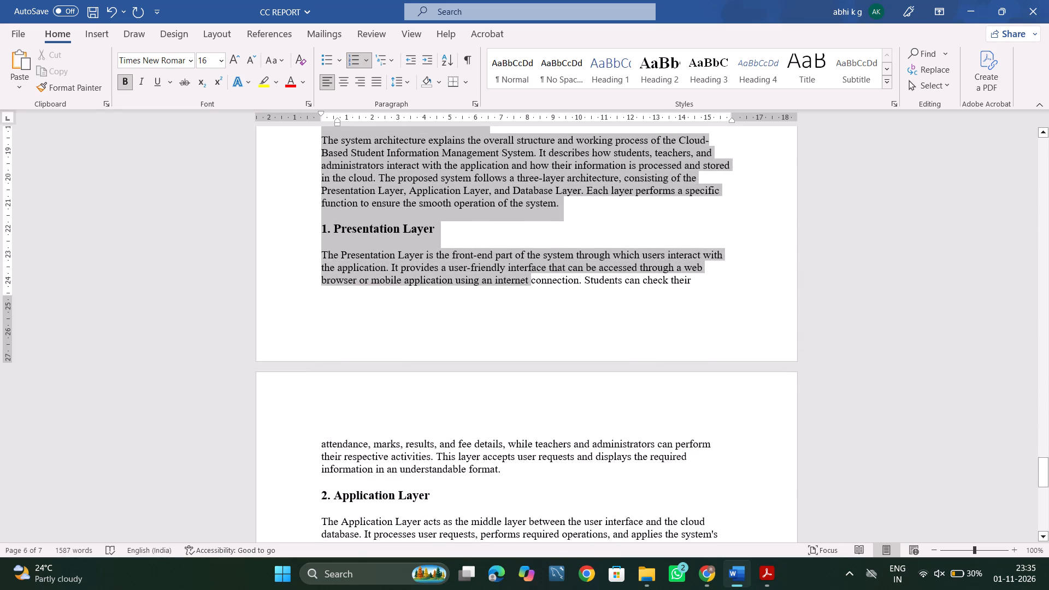
left_click_drag(524, 281, 519, 117)
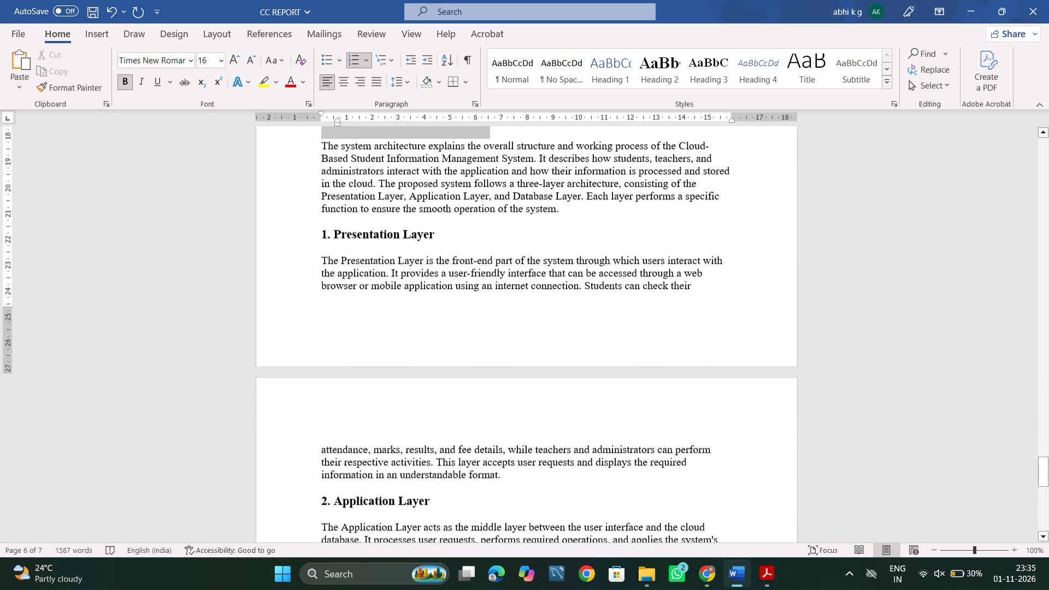
left_click_drag(519, 117, 378, 272)
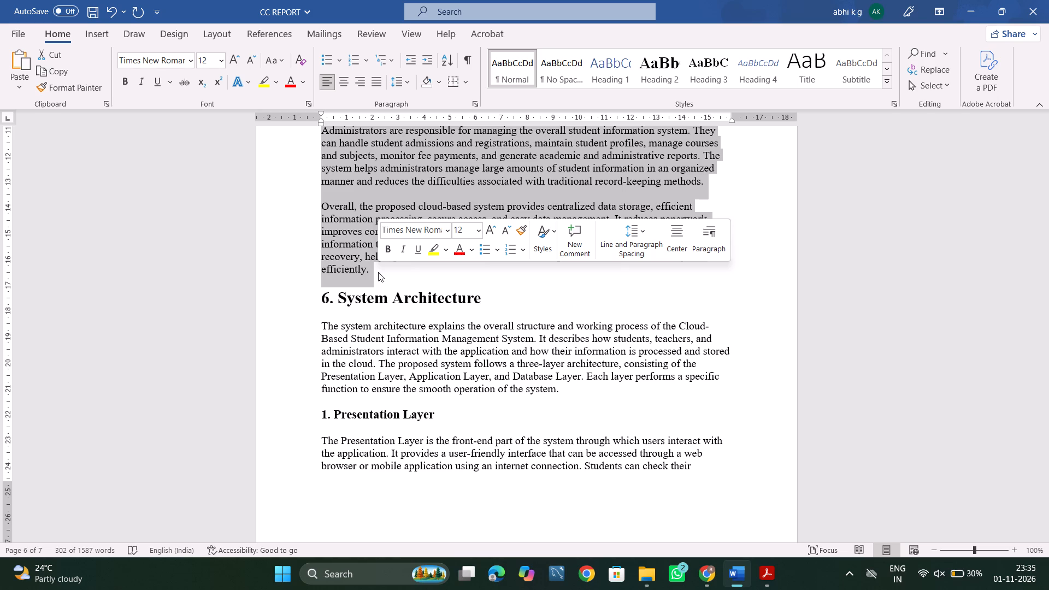
left_click(381, 83)
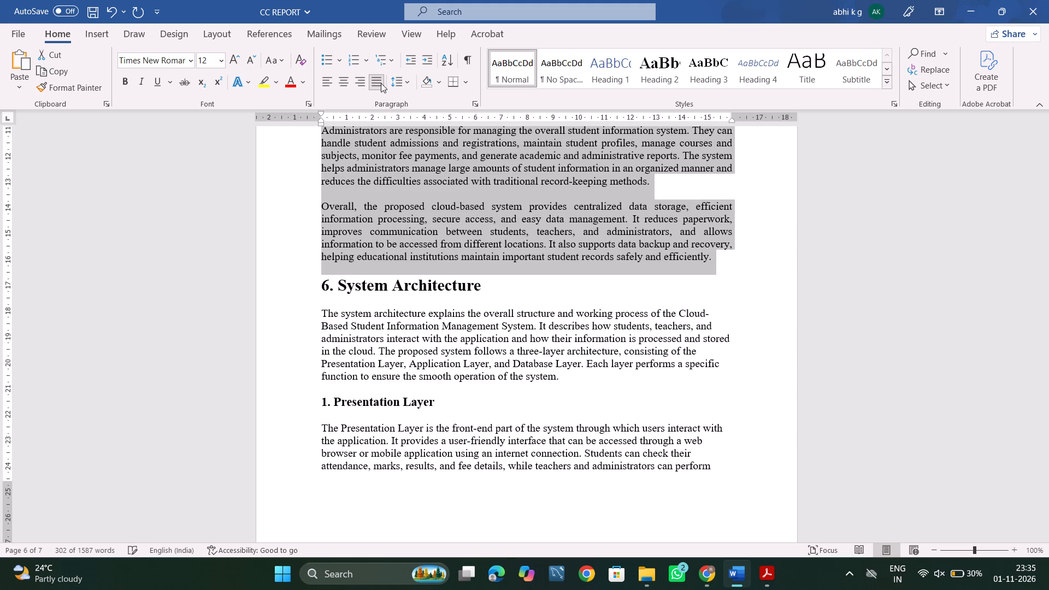
left_click(396, 85)
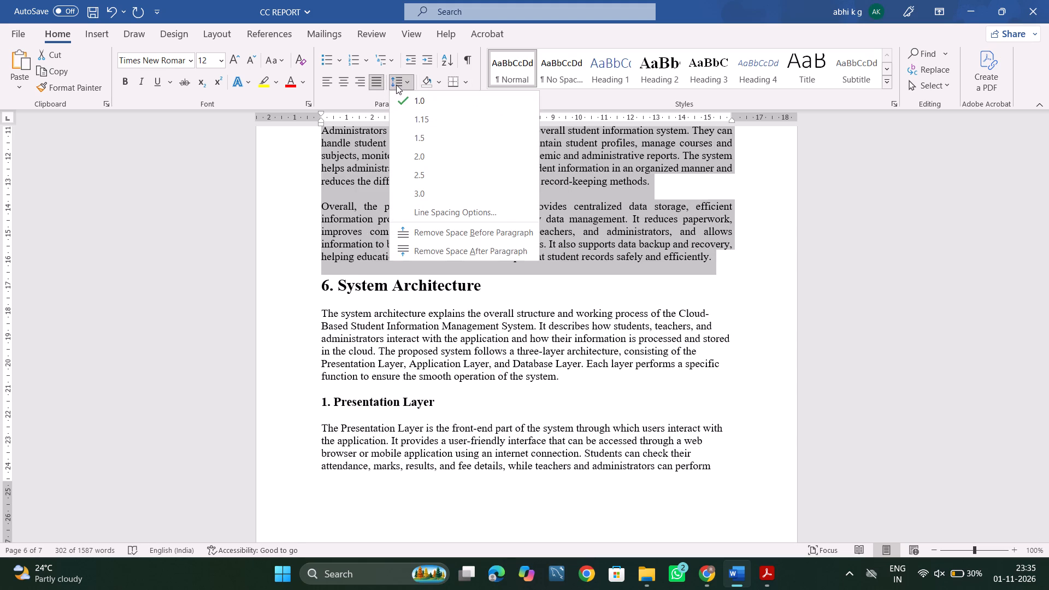
left_click(426, 140)
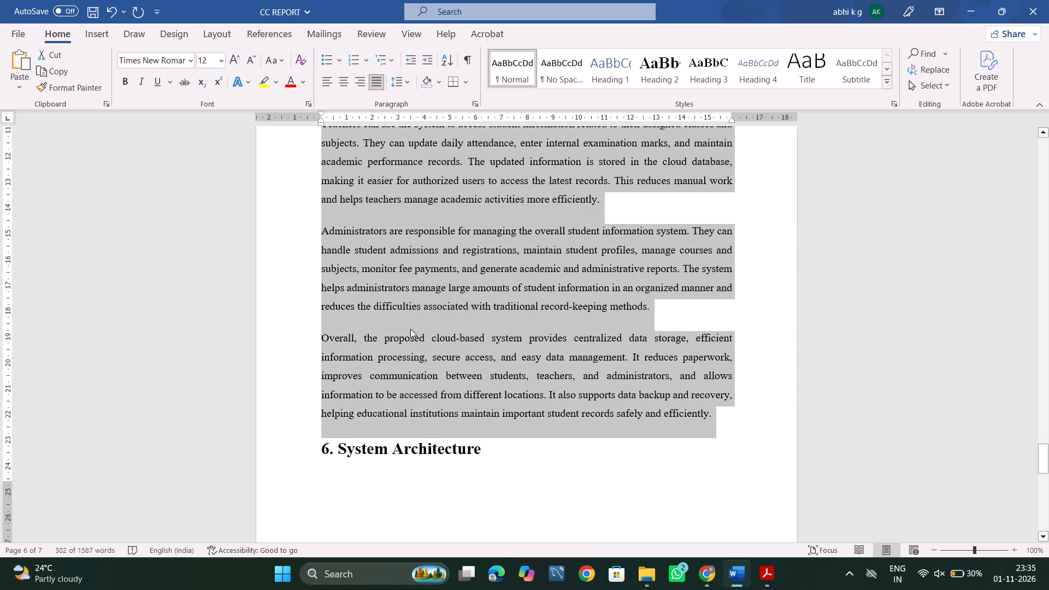
Review the layout from the bulleted objectives through the Proposed System text down to the Presentation Layer paragraph.
left_click(431, 320)
key("Up")
key("Up")
key("Up")
key("Up")
key("Up")
key("Up")
key("Up")
key("Up")
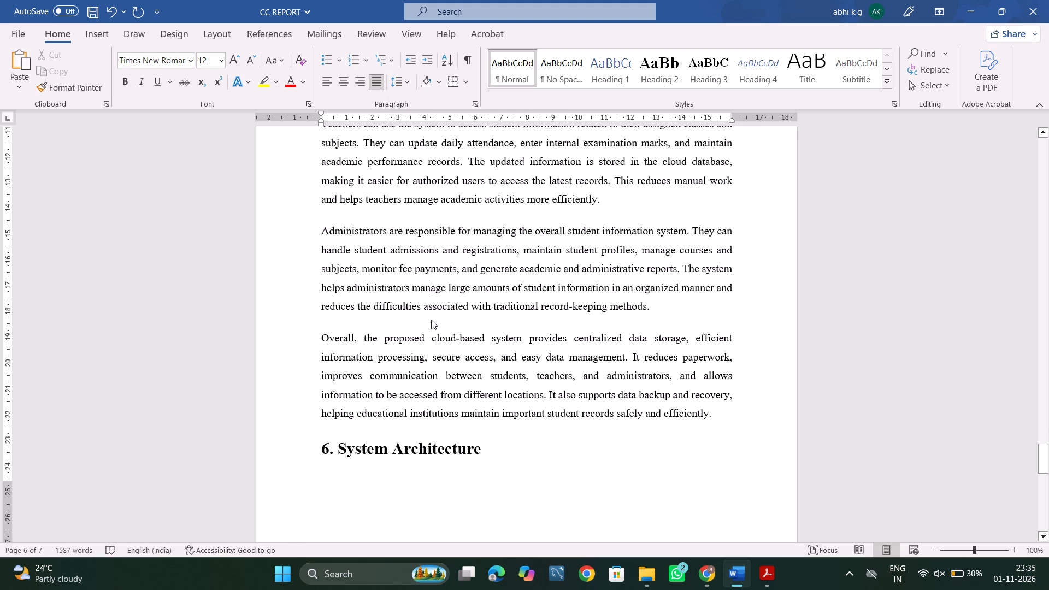
key("Up")
key("Up")
key("Up")
key("Up")
key("Up")
key("Up")
key("Up")
key("Up")
key("Up")
key("Up")
key("Up")
key("Up")
key("Up")
key("Up")
key("Up")
key("Up")
key("Up")
key("Up")
key("Up")
key("Up")
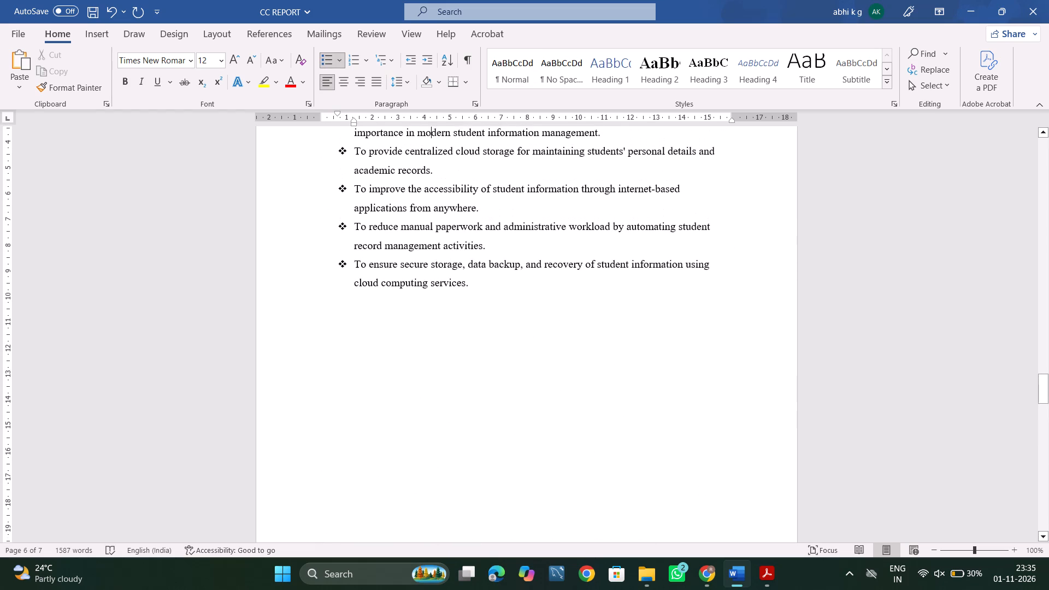
key("Down")
key("Down")
key("Down")
key("Down")
key("Down")
key("Down")
key("Down")
key("Down")
key("Down")
key("Down")
key("Down")
key("Down")
key("Down")
key("Down")
key("Down")
key("Down")
key("Down")
key("Down")
key("Down")
key("Down")
key("Down")
key("Down")
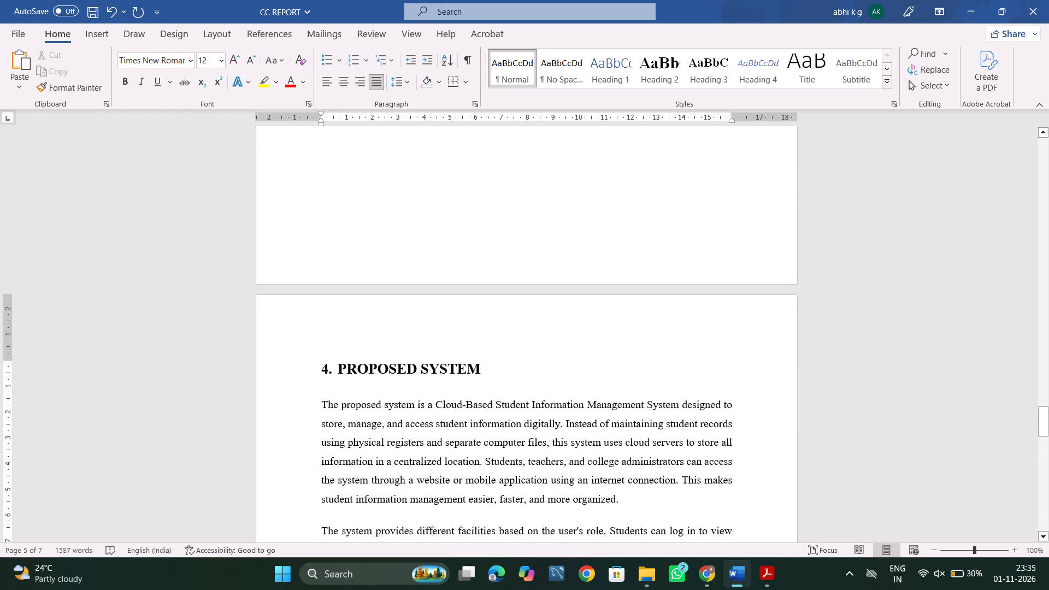
key("Down")
key("Down")
key("Down")
key("Down")
key("Down")
key("Down")
key("Down")
key("Down")
key("Down")
key("Down")
key("Down")
key("Down")
key("Down")
key("Down")
key("Down")
key("Down")
key("Down")
key("Down")
key("Down")
key("Down")
key("Down")
key("Down")
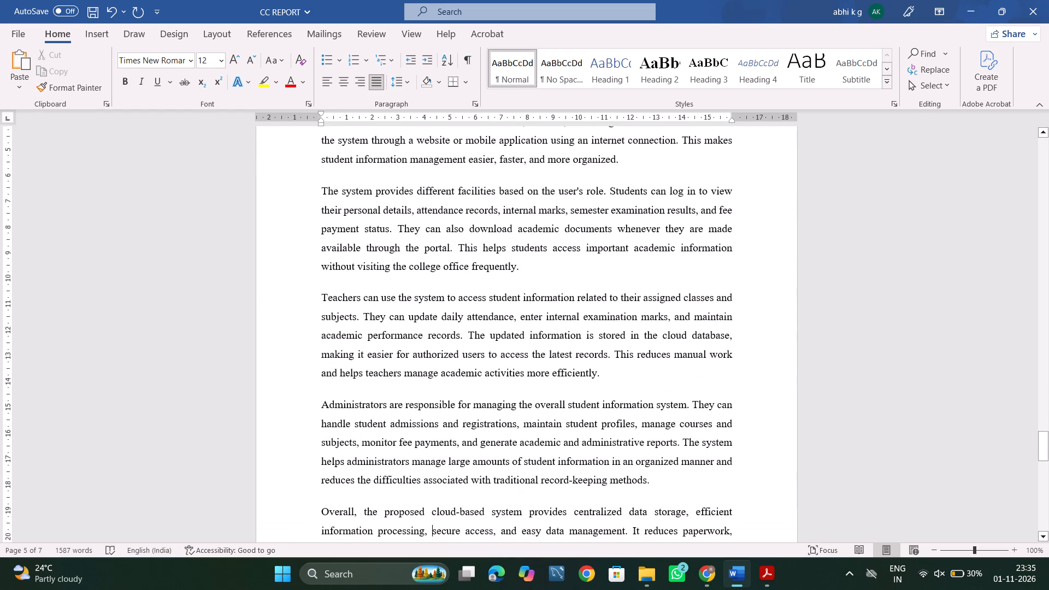
key("Down")
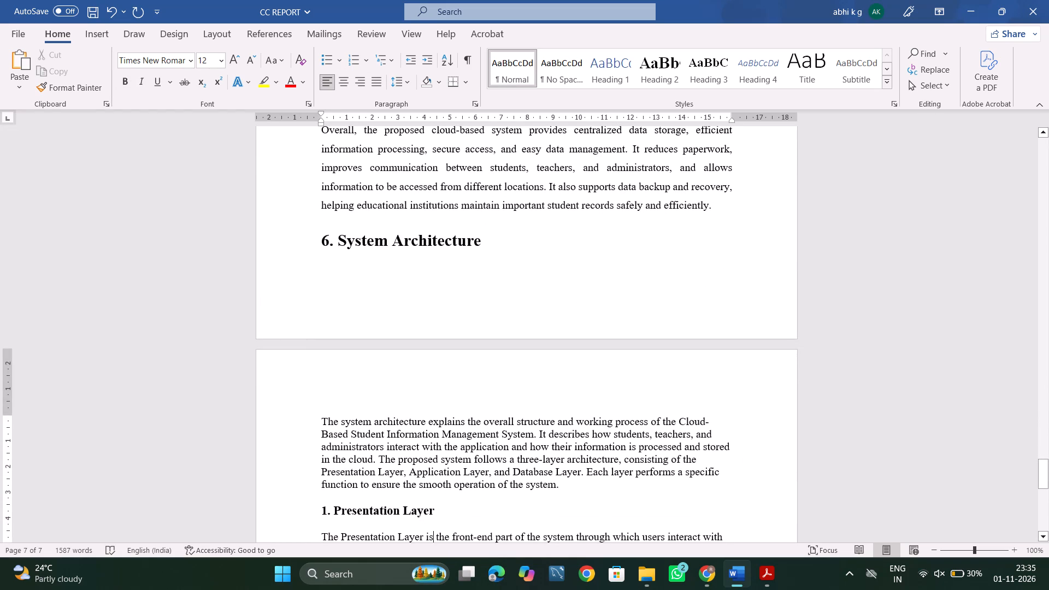
Insert an empty paragraph after the last Proposed System paragraph to push the System Architecture heading onto the next page.
left_click(724, 206)
key("Return")
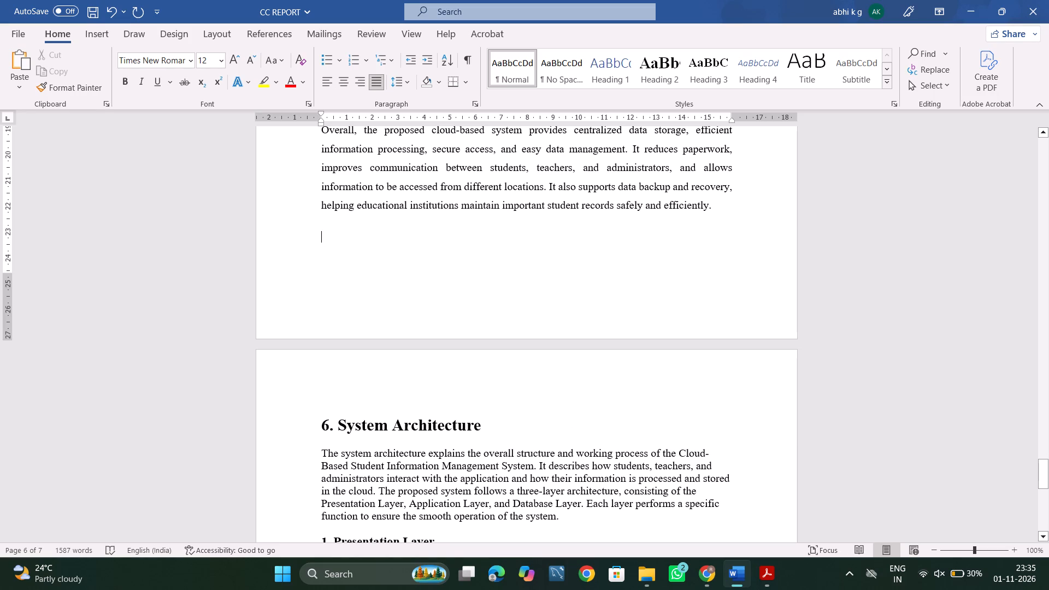
Replace the number "6." in the System Architecture heading with "5.1", keeping the empty paragraph above it.
left_click(338, 424)
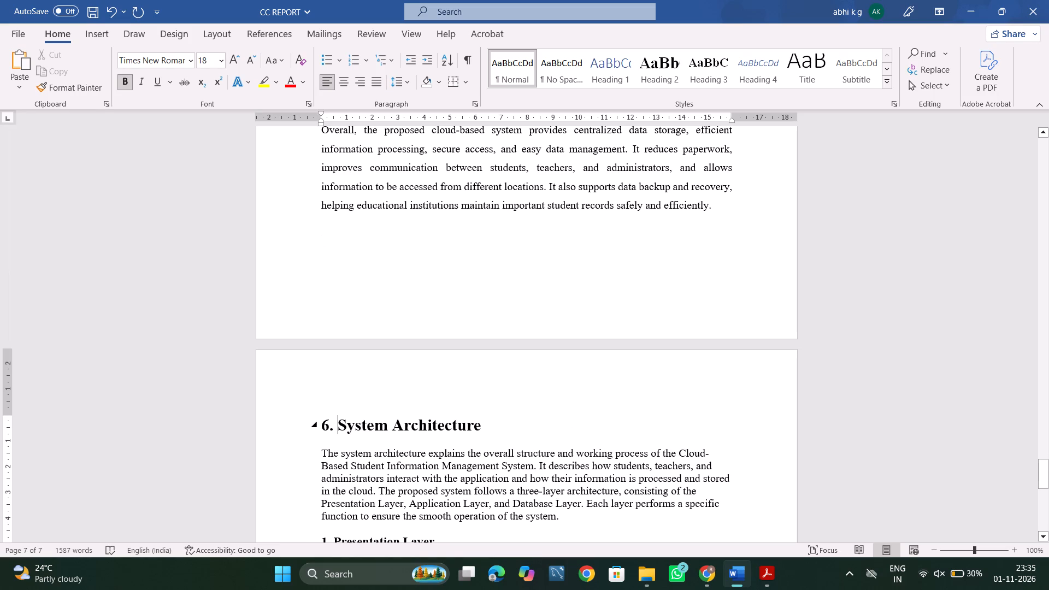
left_click(328, 427)
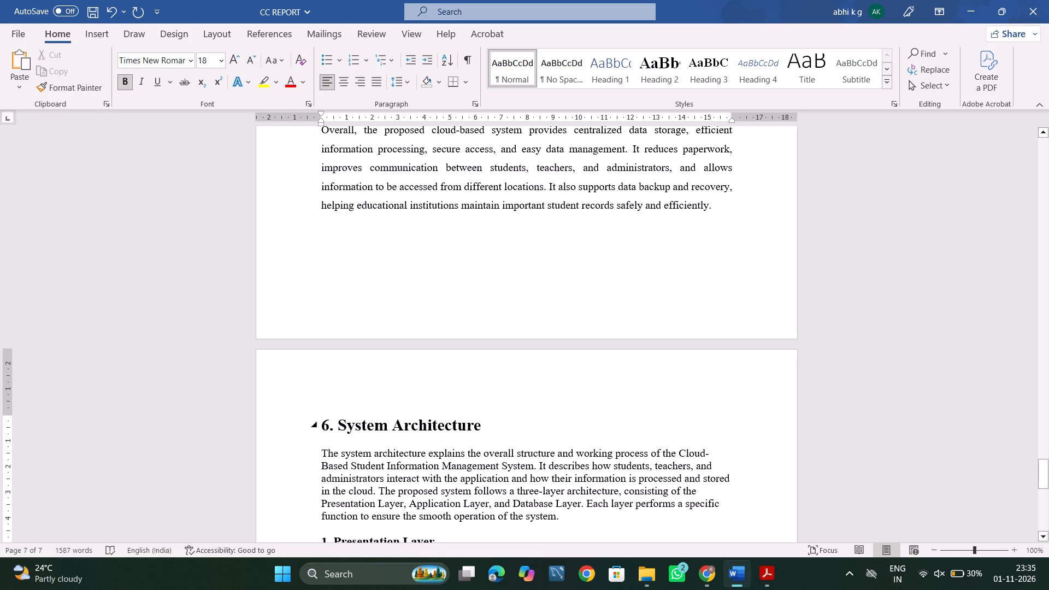
left_click(335, 427)
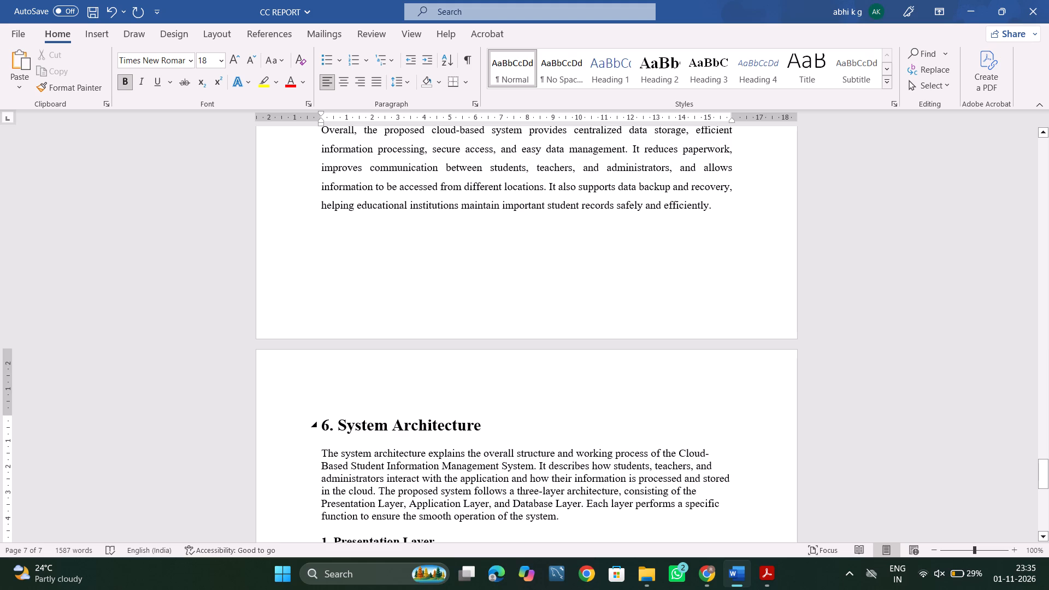
left_click(339, 423)
key("BackSpace")
key("BackSpace")
key("BackSpace")
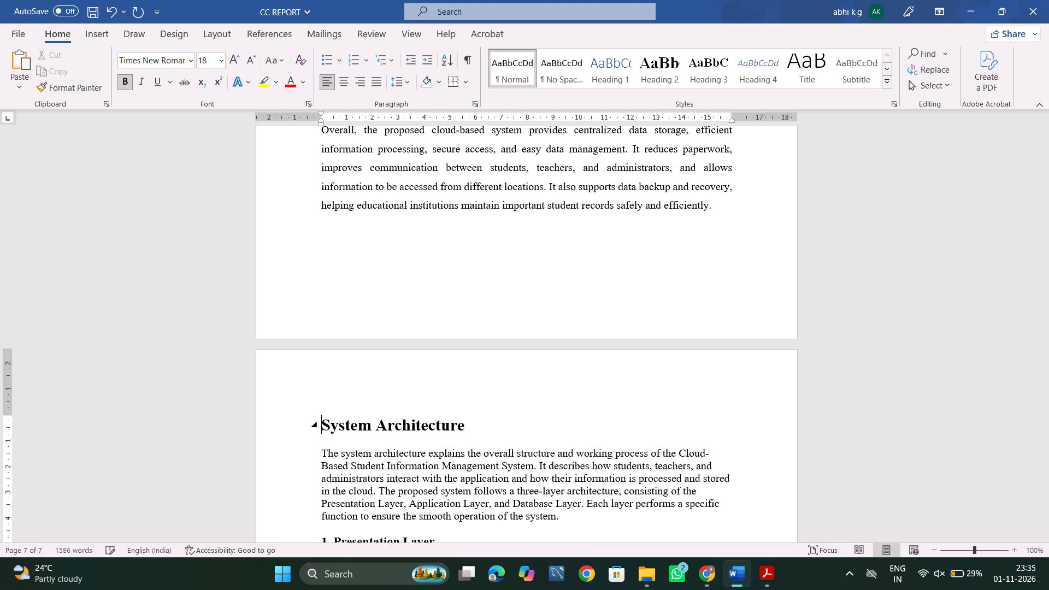
key("BackSpace")
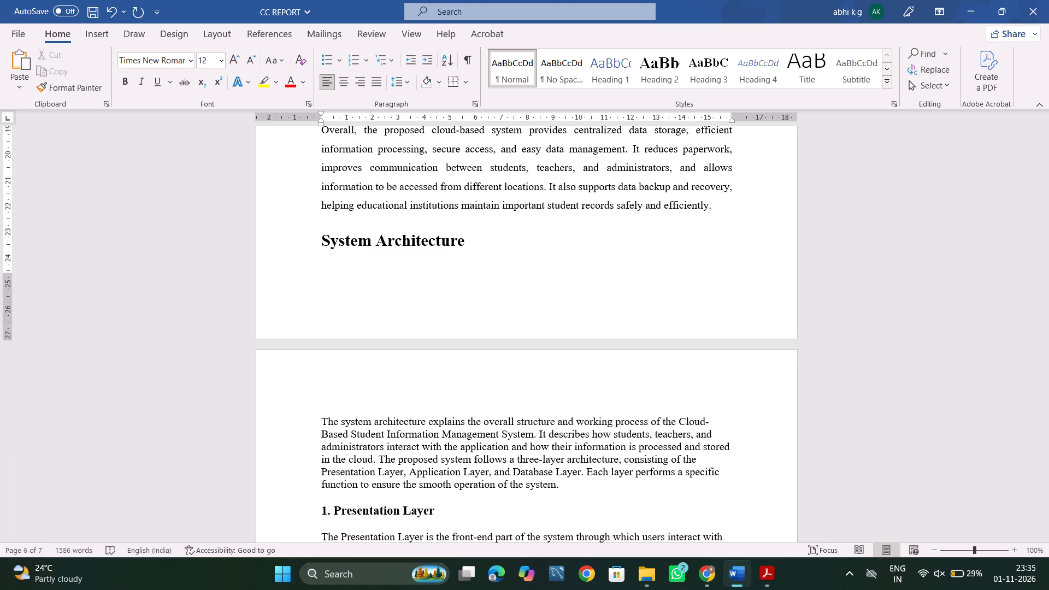
key("Return")
type("5.1")
key("space")
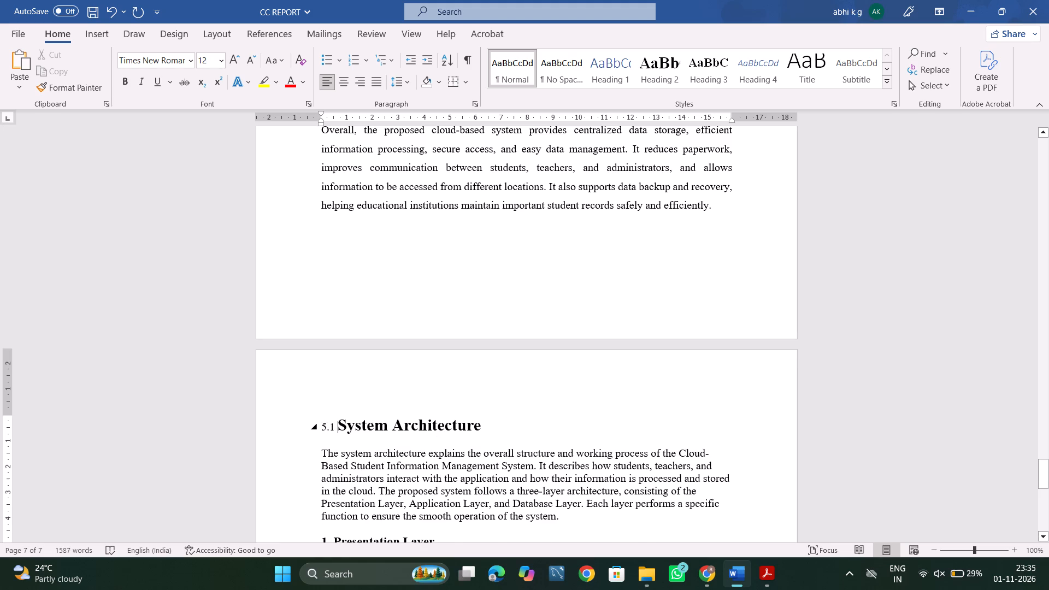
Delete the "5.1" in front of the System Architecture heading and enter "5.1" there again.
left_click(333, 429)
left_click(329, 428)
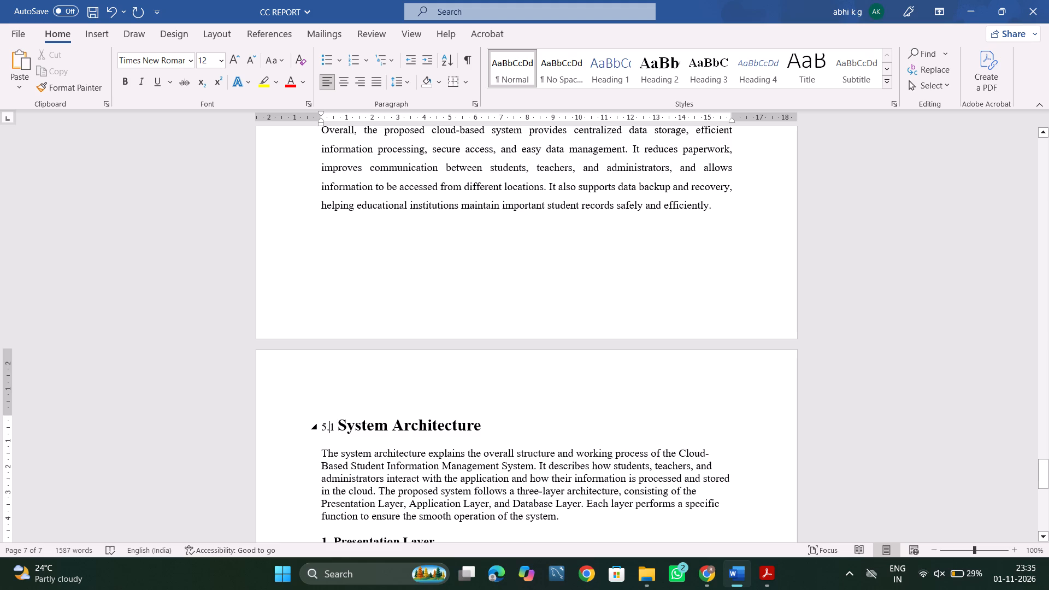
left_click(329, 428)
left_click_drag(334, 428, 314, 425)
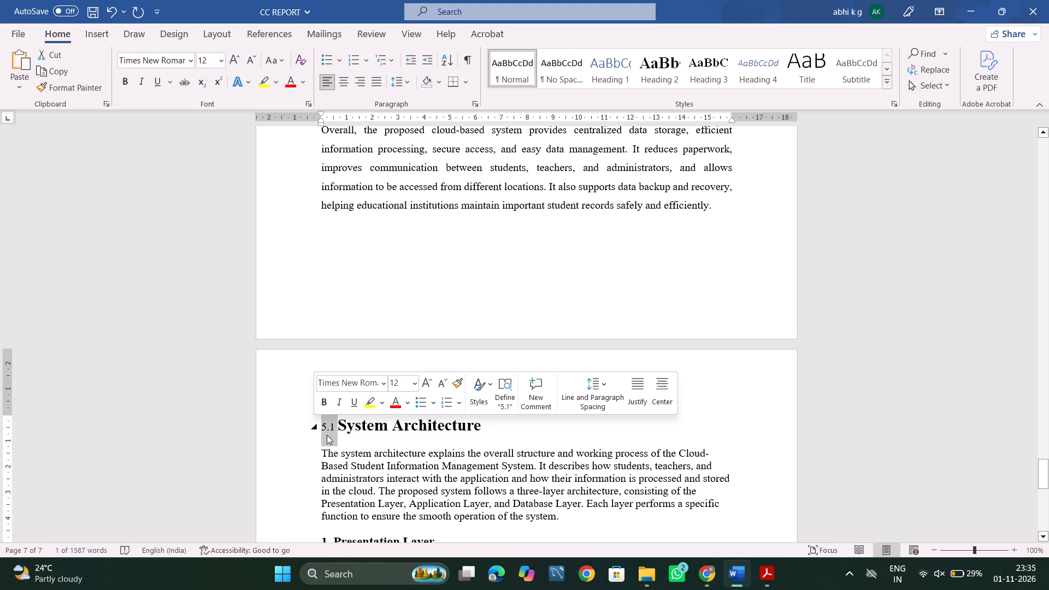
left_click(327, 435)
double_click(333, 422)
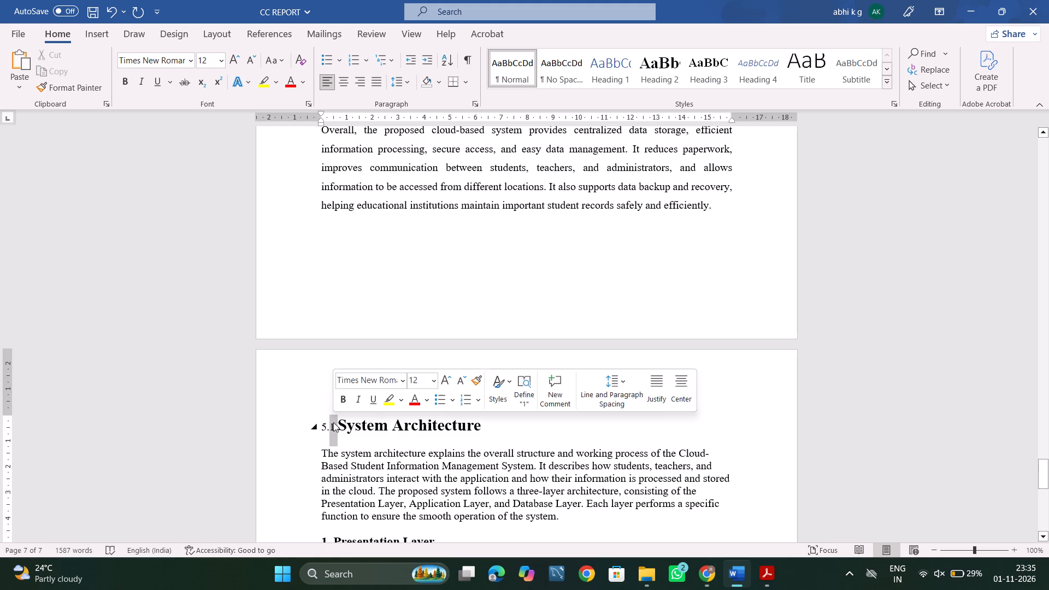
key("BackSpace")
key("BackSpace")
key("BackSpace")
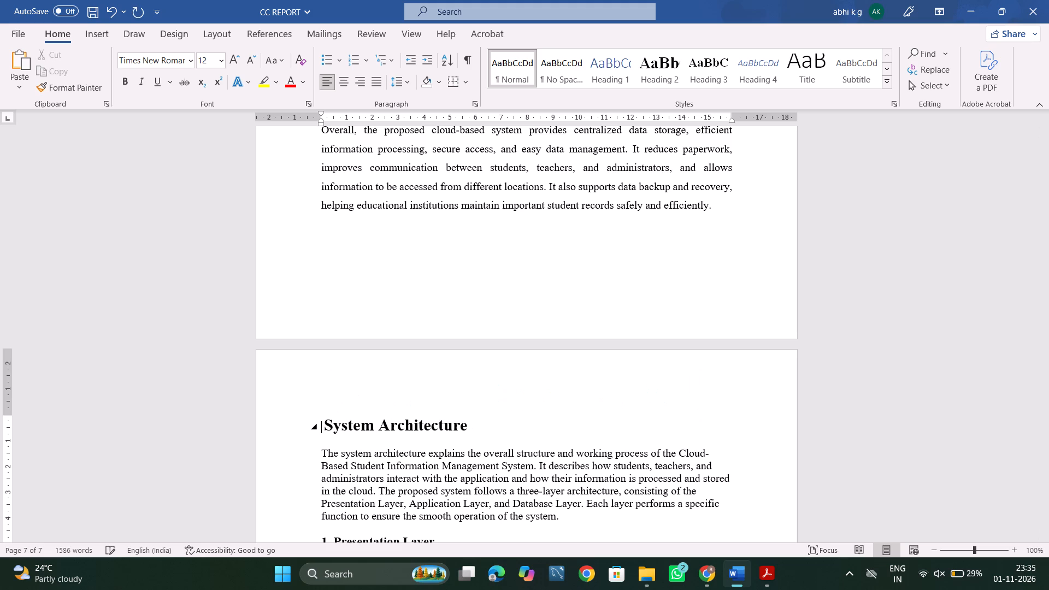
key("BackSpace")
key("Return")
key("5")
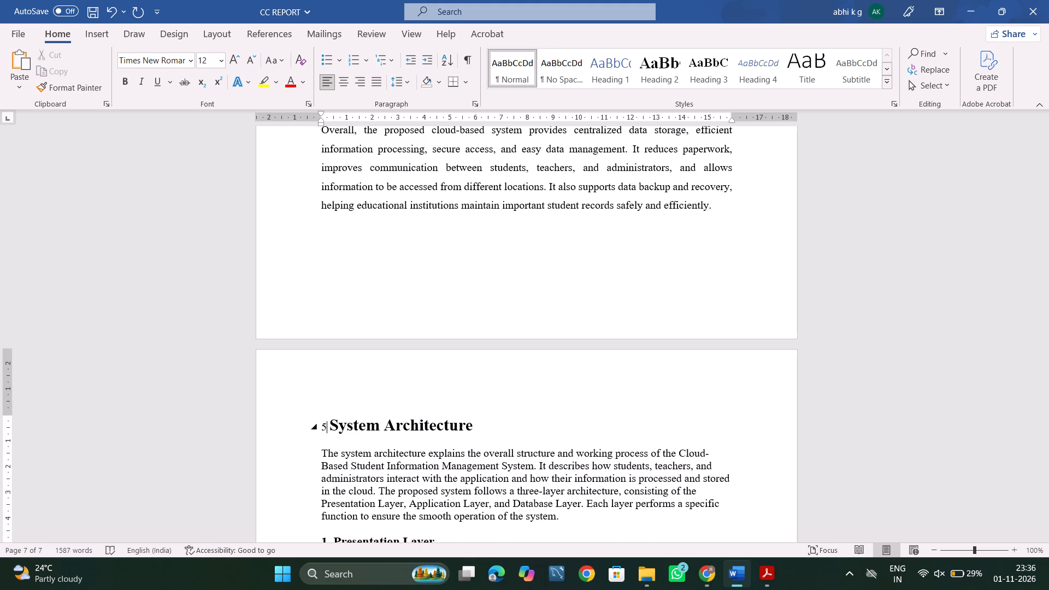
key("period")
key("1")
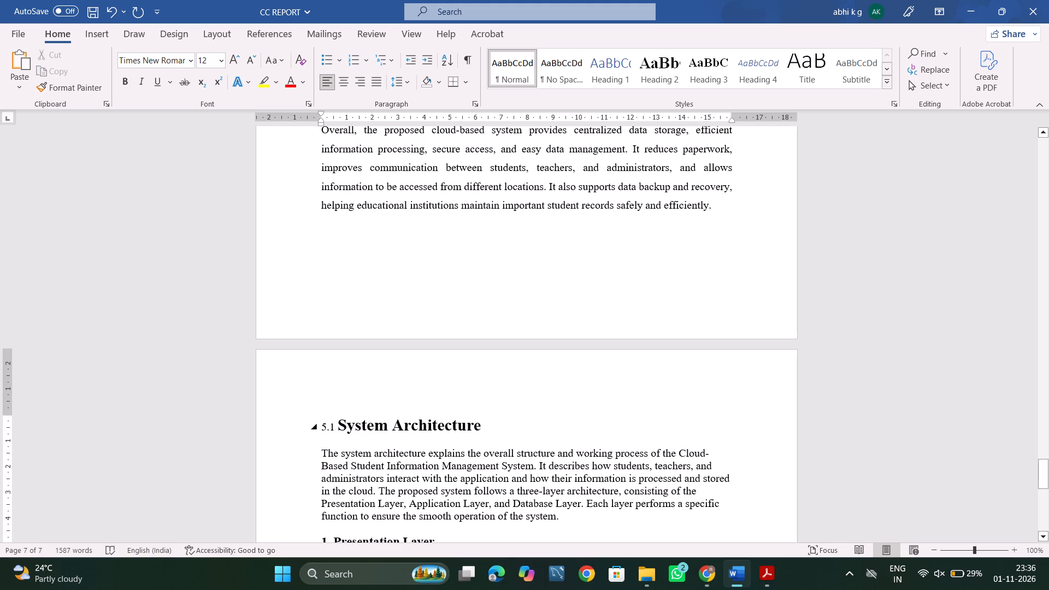
Make the heading number "5.1" bold and set its font size to 16.
left_click_drag(335, 423, 316, 424)
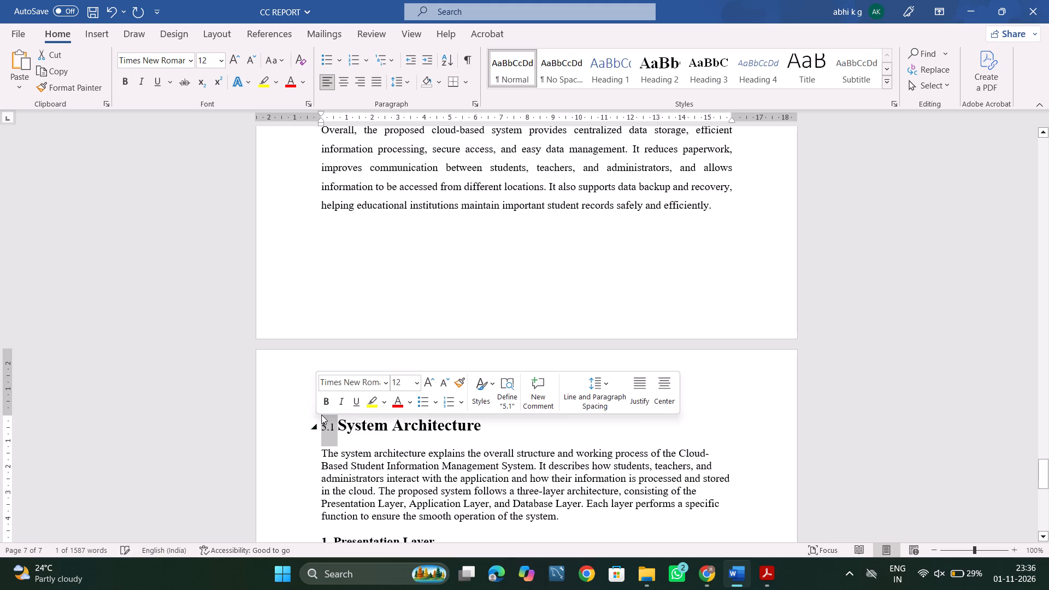
left_click(328, 404)
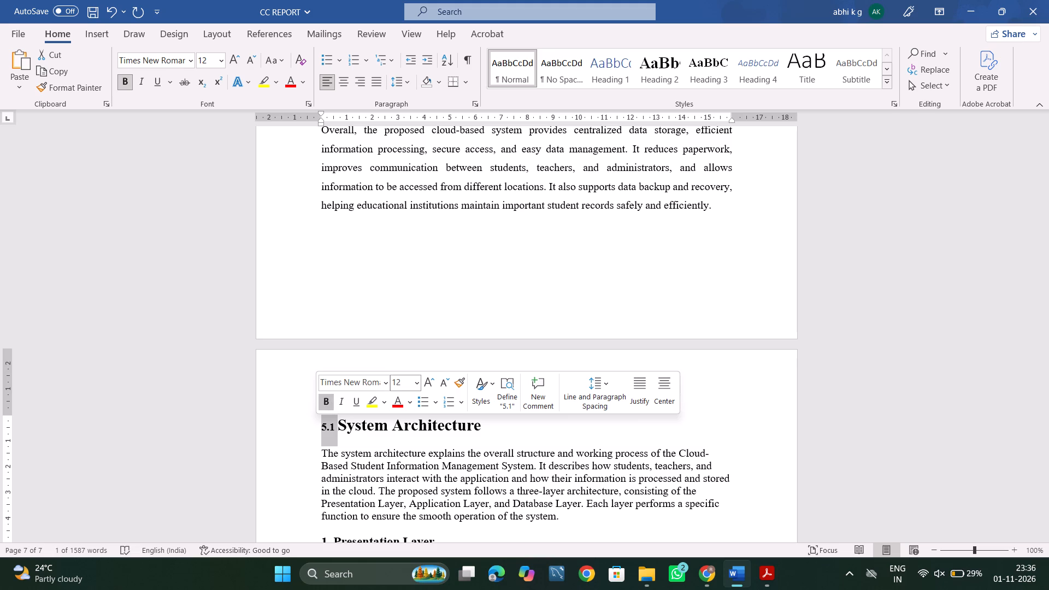
left_click(403, 381)
key("BackSpace")
type("16")
key("Return")
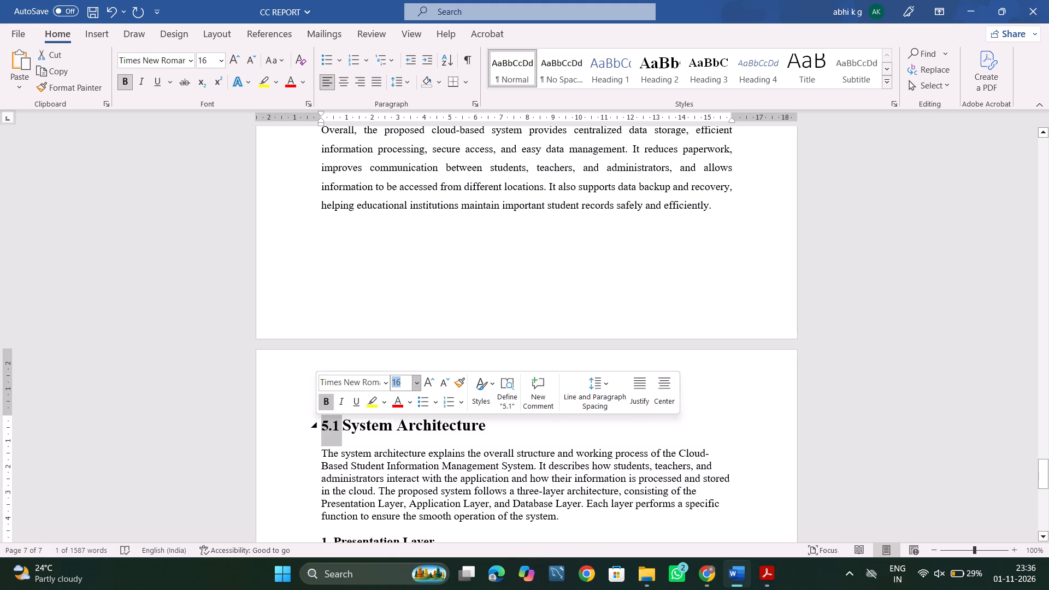
Apply the Heading 2 style to the whole "5.1 System Architecture" heading line.
left_click(488, 429)
left_click_drag(488, 429, 460, 429)
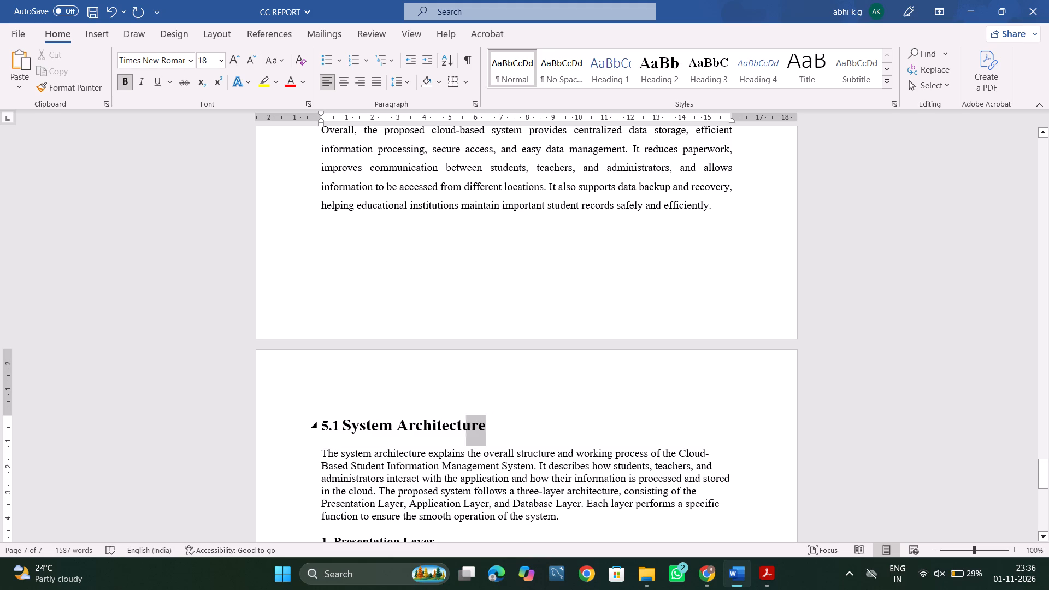
left_click_drag(460, 429, 356, 435)
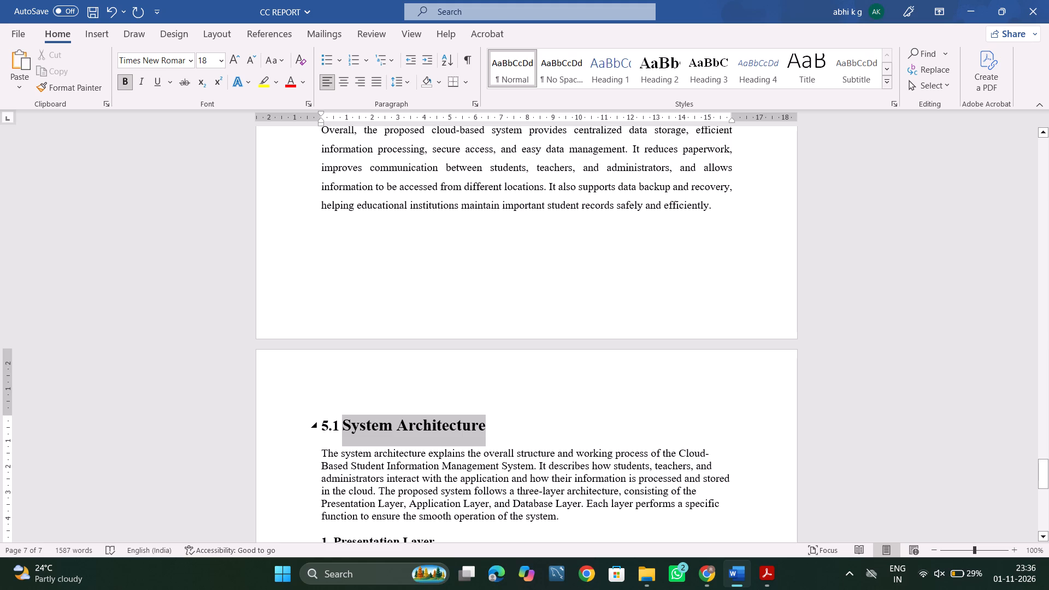
left_click_drag(356, 435, 316, 418)
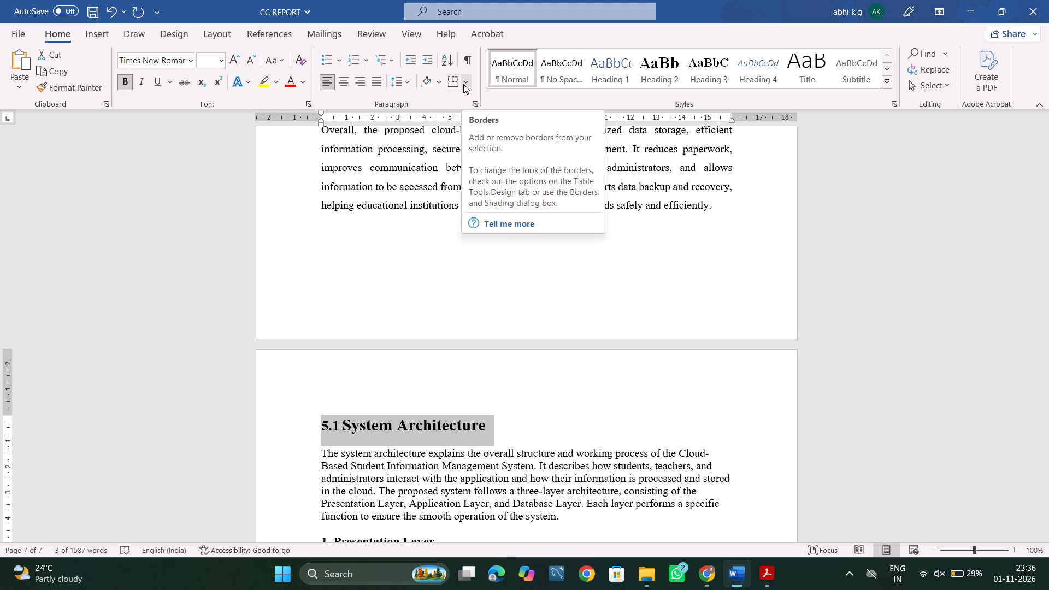
left_click(643, 74)
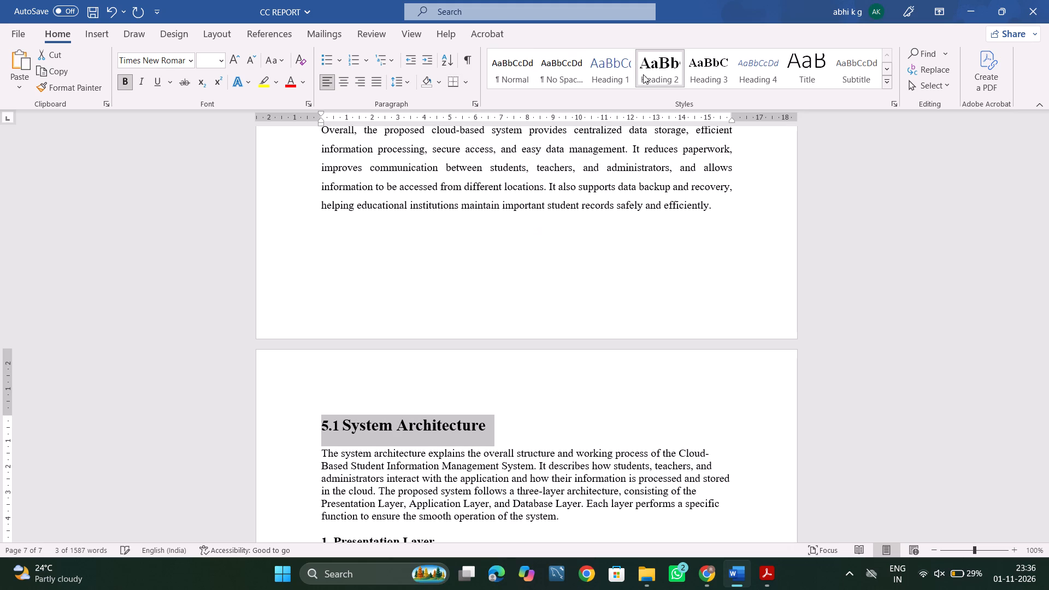
left_click(500, 421)
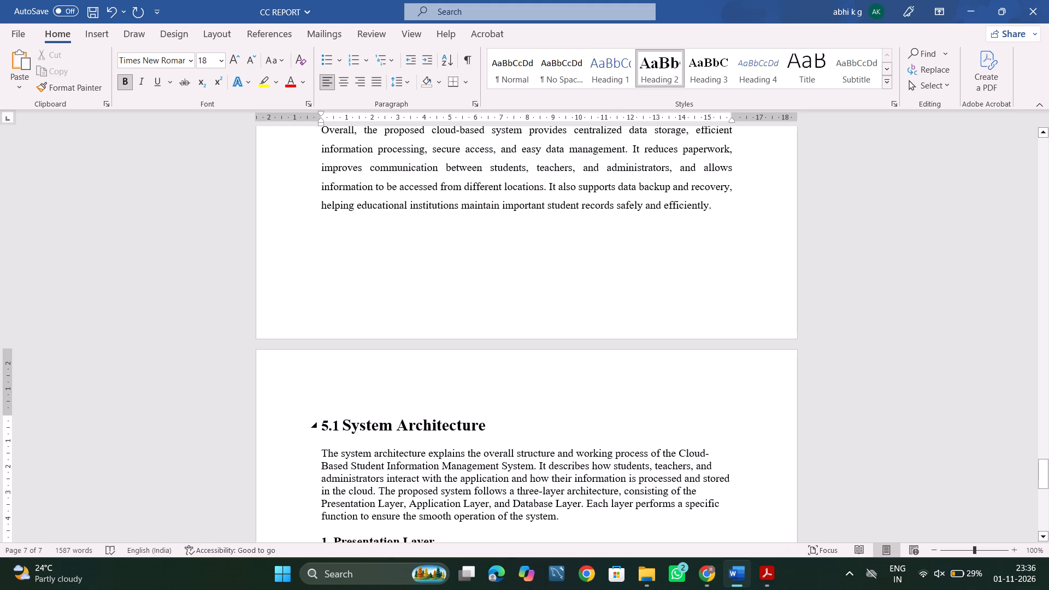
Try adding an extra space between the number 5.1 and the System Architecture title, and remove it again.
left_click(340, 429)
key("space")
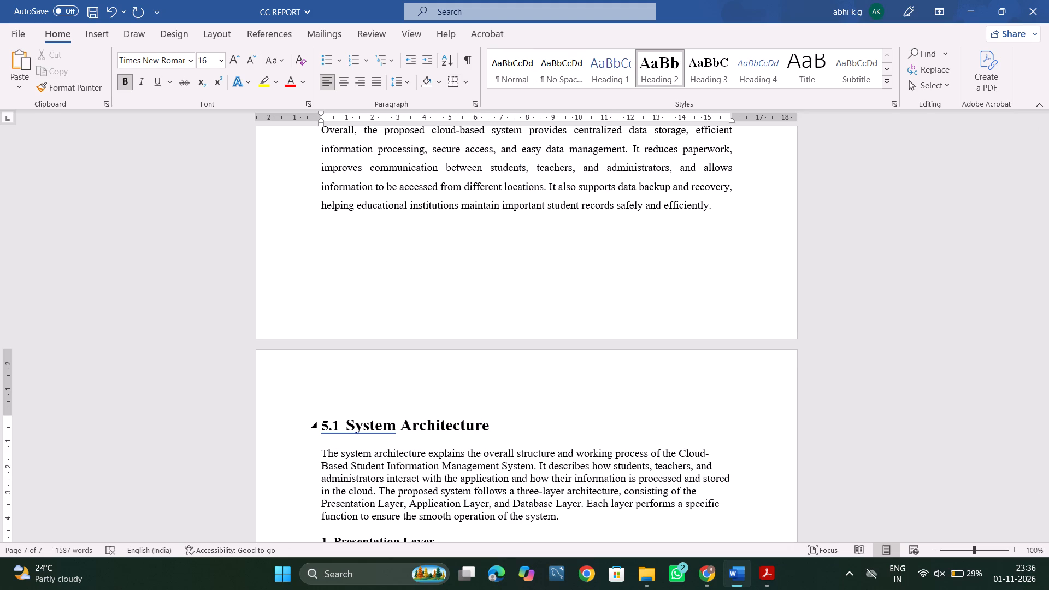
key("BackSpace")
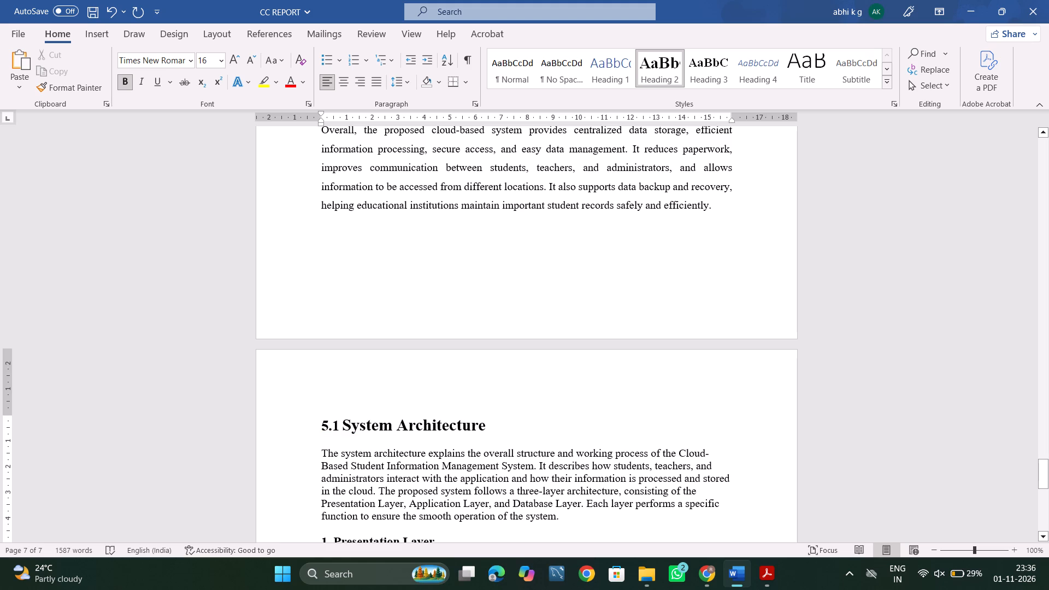
Justify the introductory paragraph under System Architecture and widen its line spacing to match the Proposed System paragraphs.
left_click(316, 449)
left_click_drag(316, 449, 440, 502)
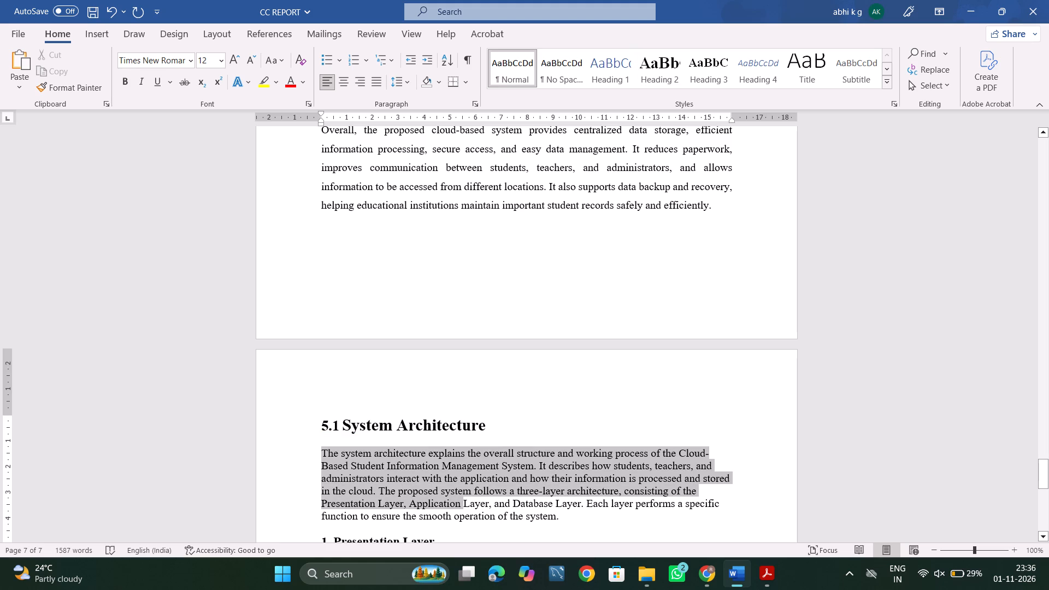
left_click_drag(440, 502, 508, 505)
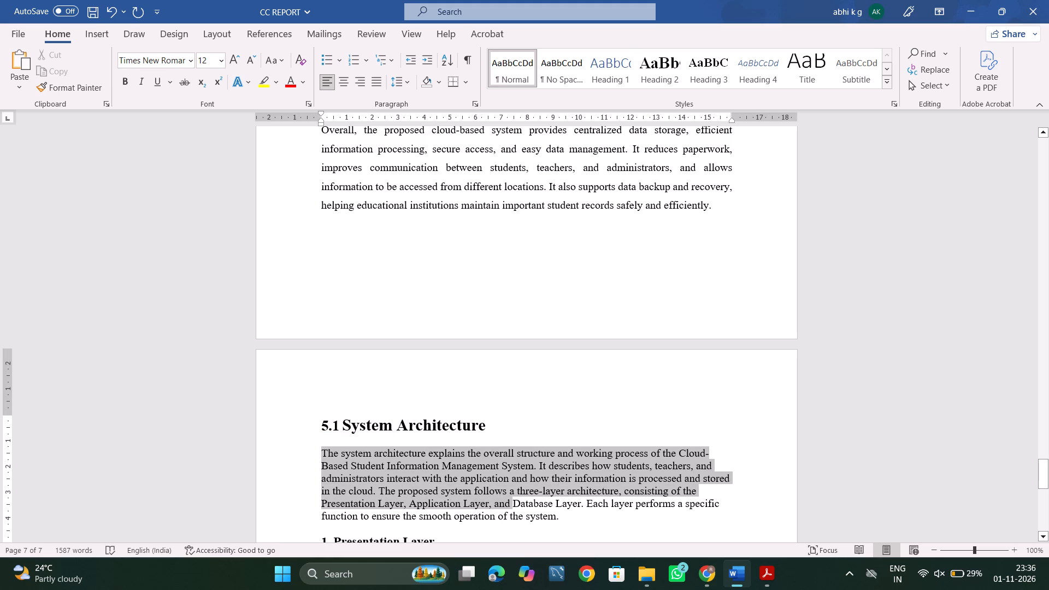
left_click_drag(508, 505, 522, 507)
left_click_drag(522, 507, 565, 517)
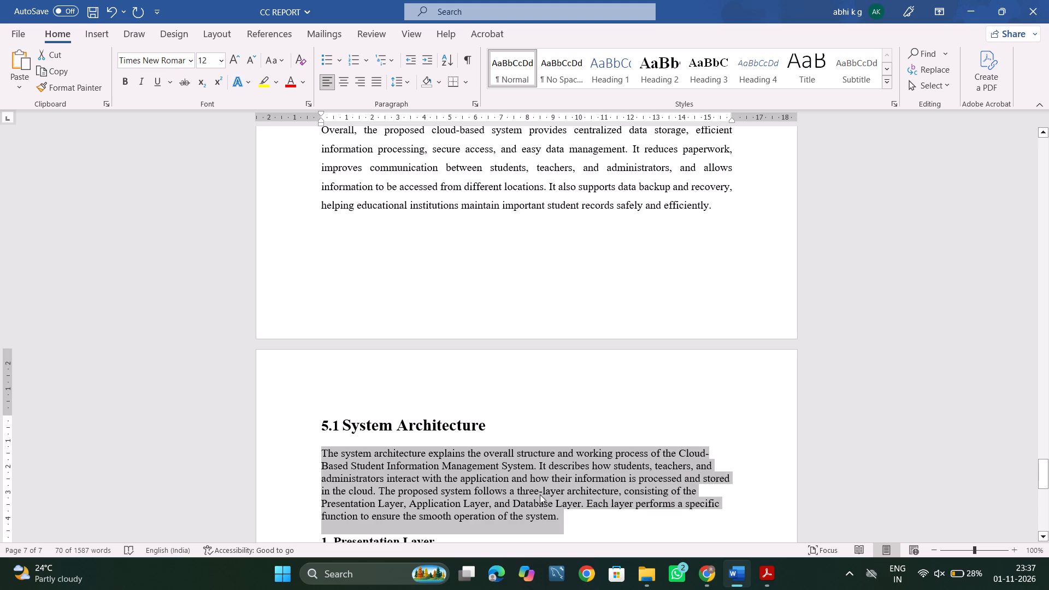
left_click(376, 86)
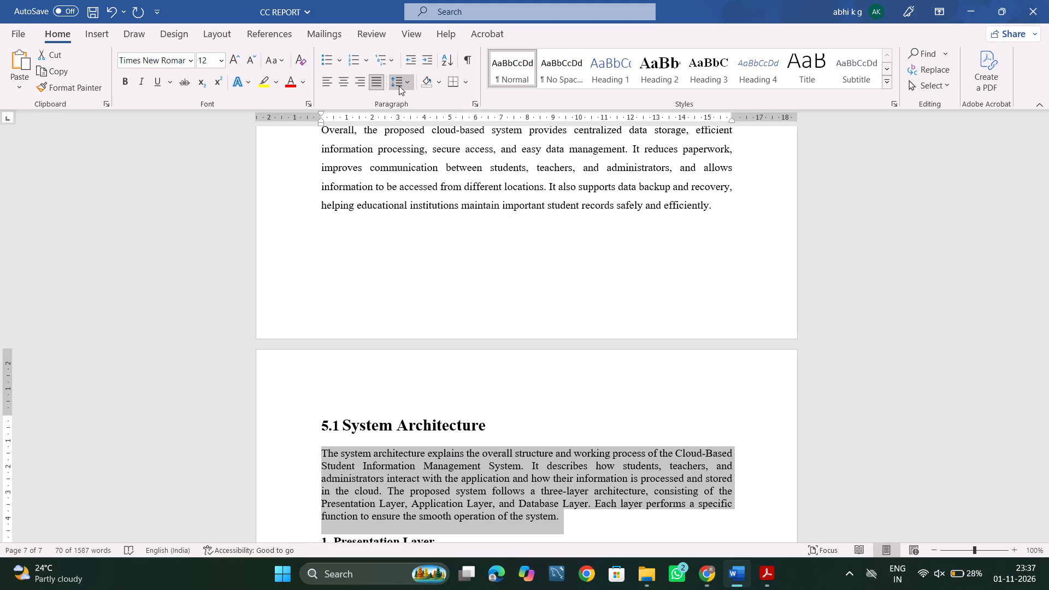
left_click(399, 86)
left_click(422, 132)
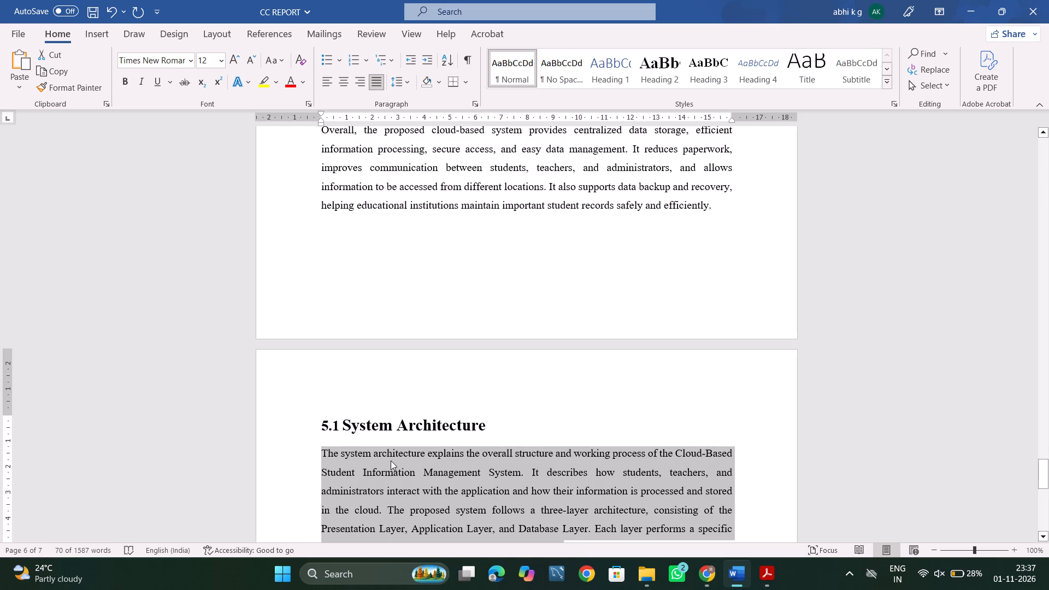
Replace the number "1." in the Presentation Layer heading with "5.1.1" followed by a space.
key("Down")
key("Down")
key("Down")
key("Down")
key("Down")
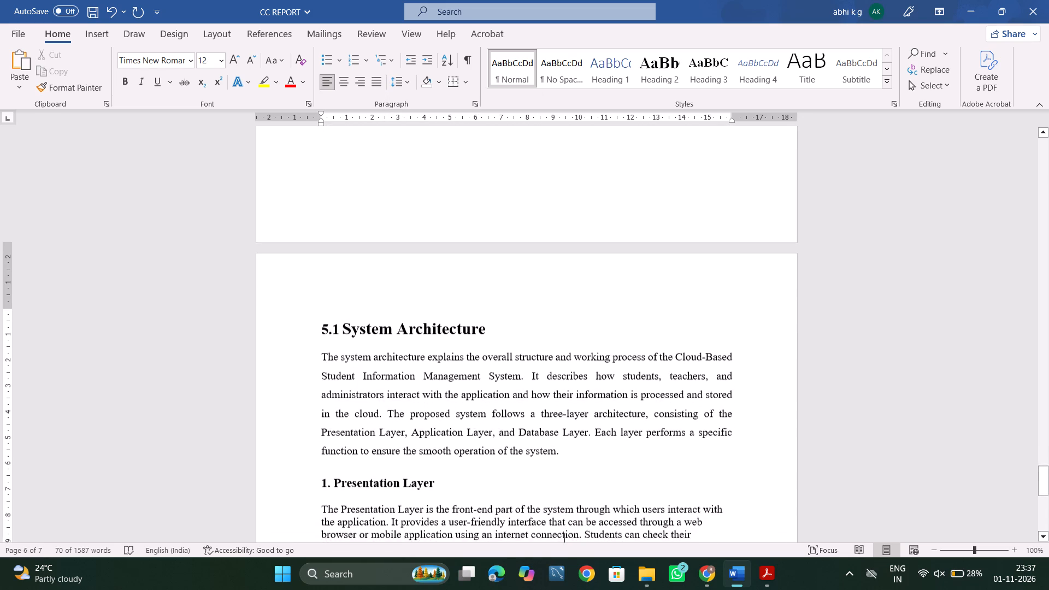
key("Down")
key("Down")
key("Down")
key("Down")
key("Down")
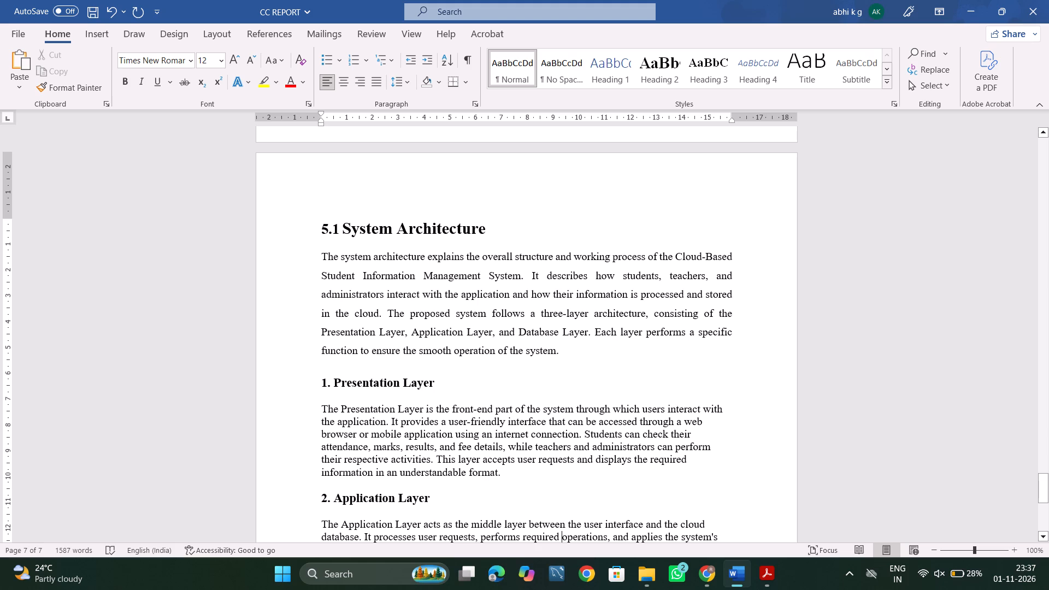
left_click(335, 383)
key("BackSpace")
key("BackSpace")
key("BackSpace")
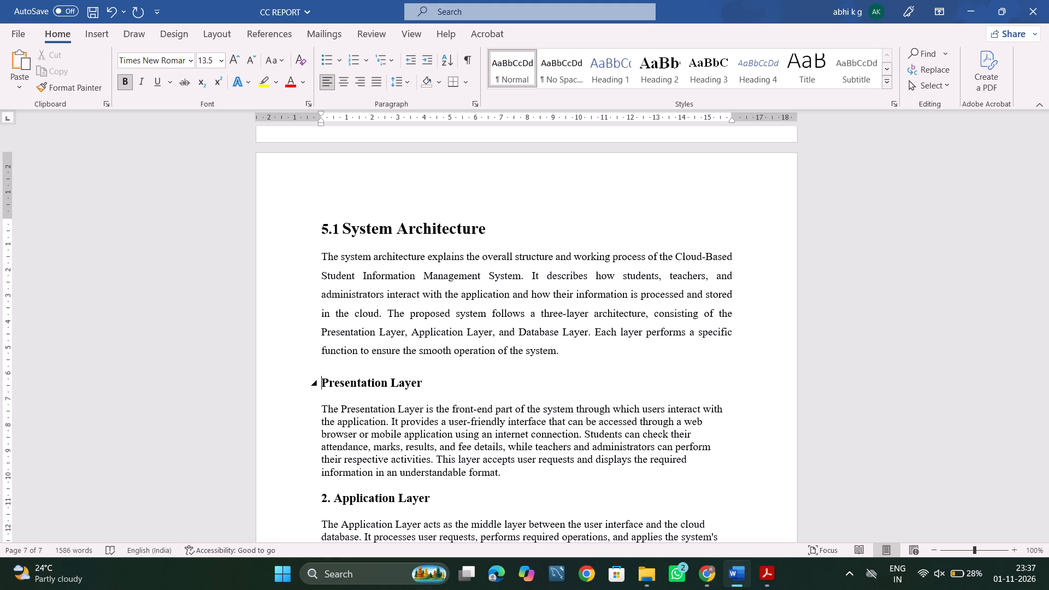
type("%>")
key("shift+exclam")
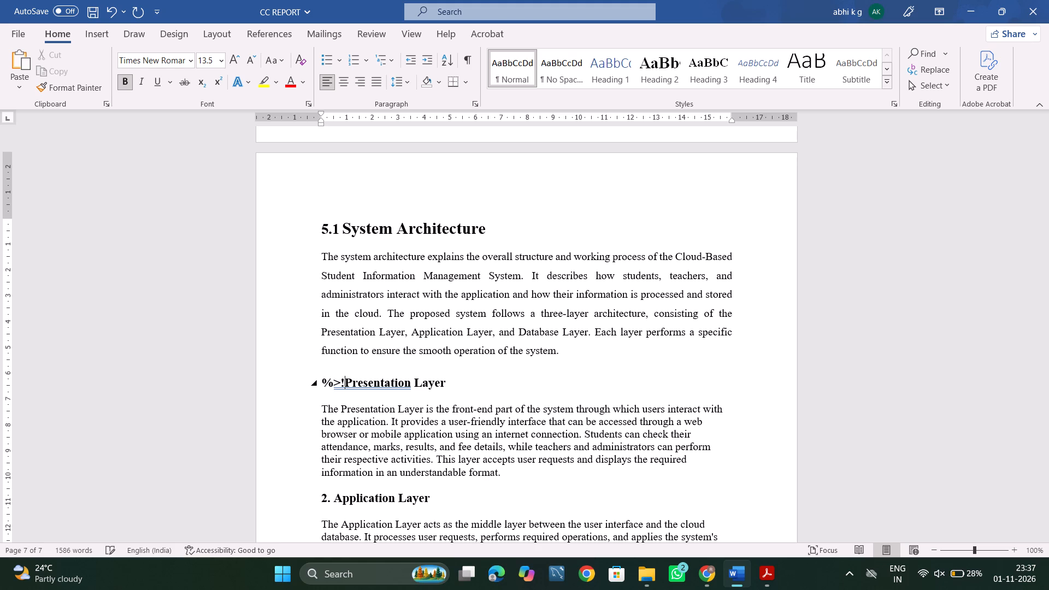
key("BackSpace")
key("BackSpace")
key("BackSpace")
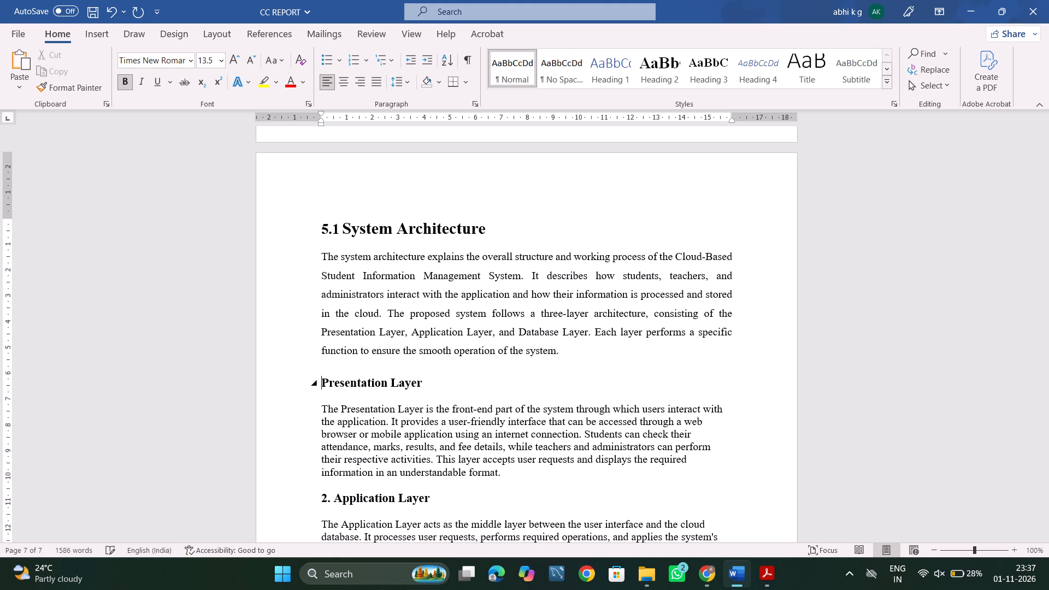
type("5.")
type("1.1")
key("space")
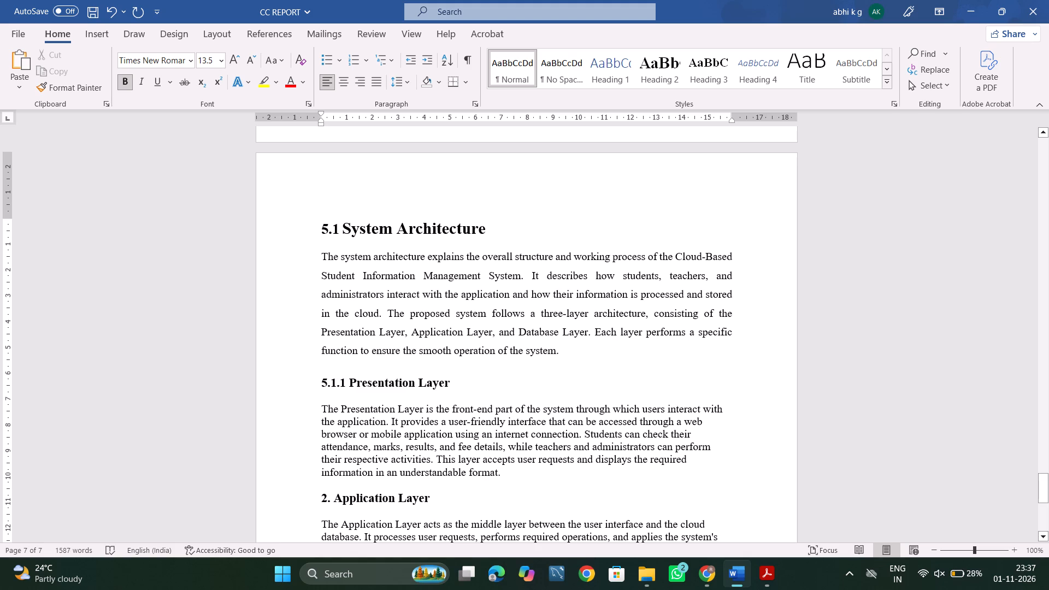
Apply the Heading 3 style to the whole "5.1.1 Presentation Layer" heading.
left_click_drag(455, 381, 335, 389)
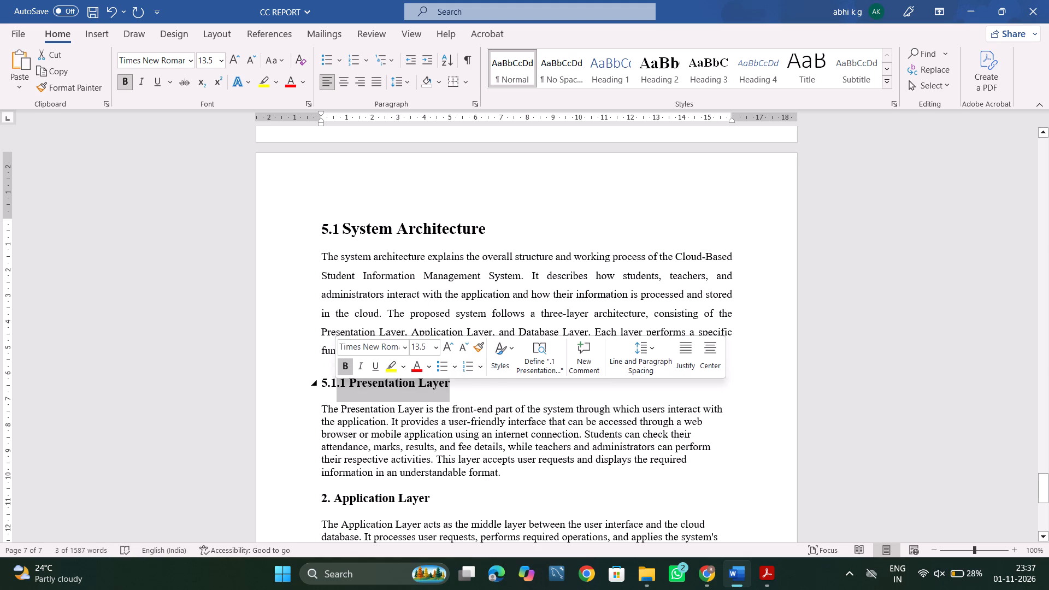
left_click(463, 382)
left_click_drag(463, 382, 309, 383)
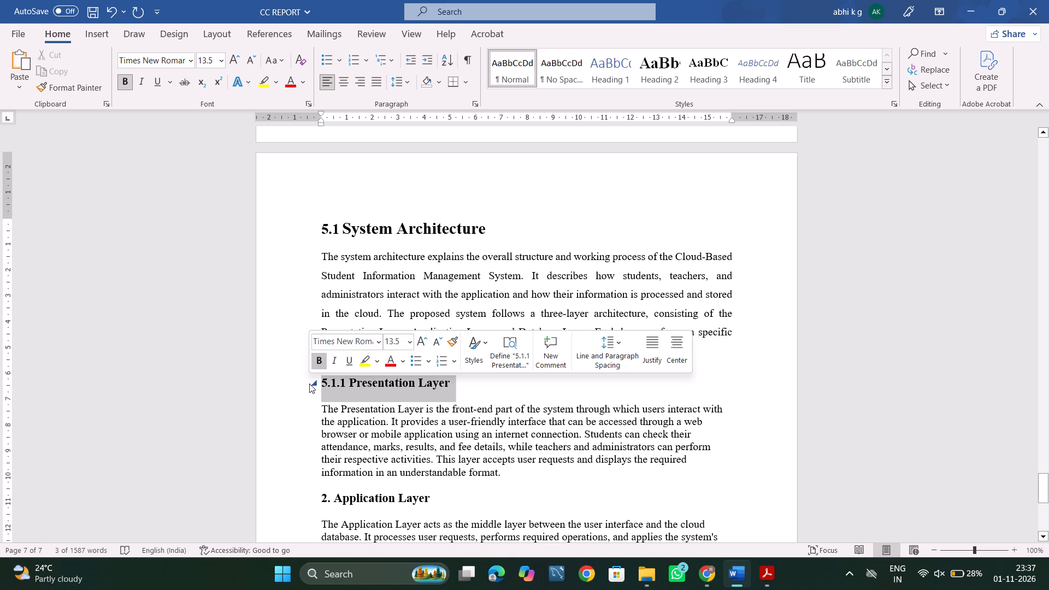
left_click(679, 76)
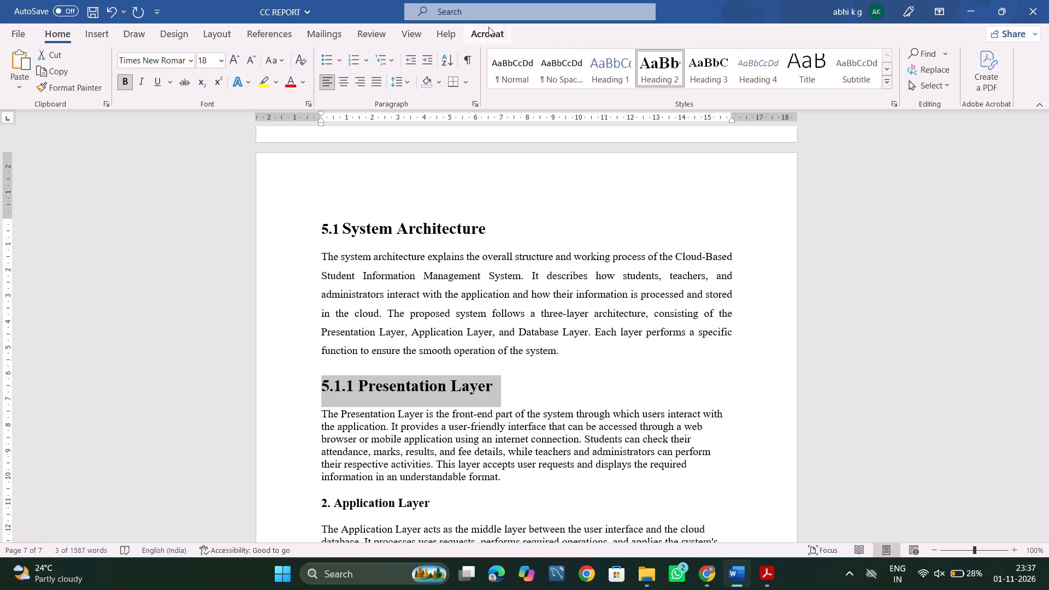
left_click(699, 70)
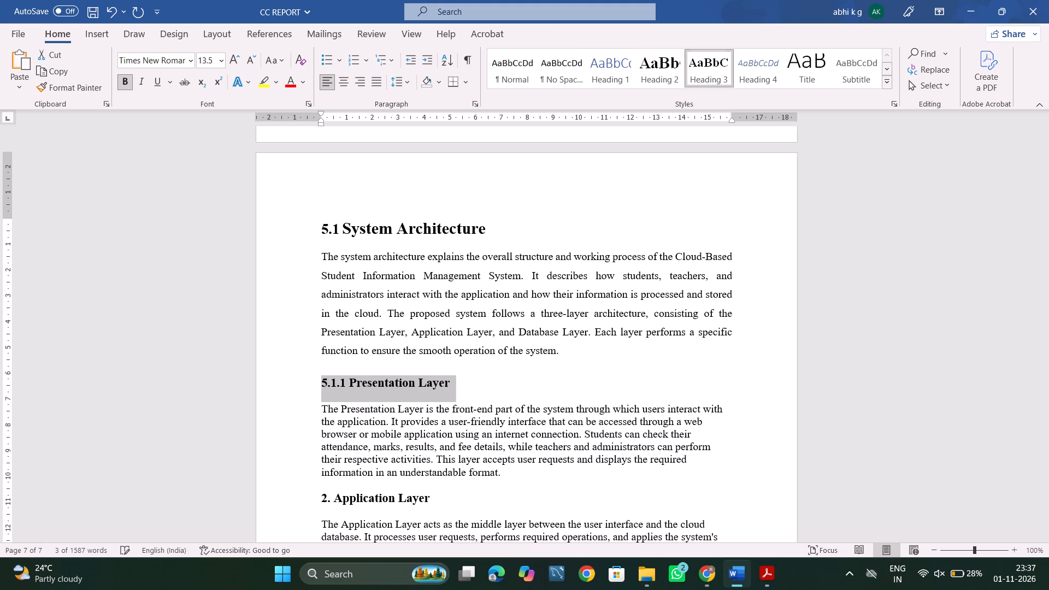
left_click(465, 398)
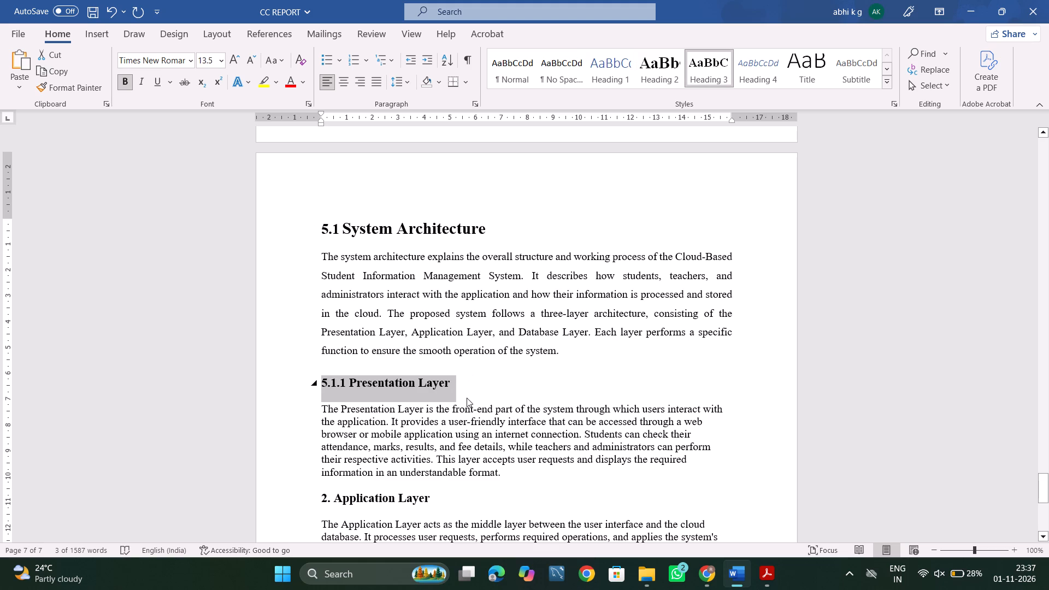
Justify the Presentation Layer paragraph and widen its line spacing to match the System Architecture introduction.
left_click_drag(321, 411, 438, 438)
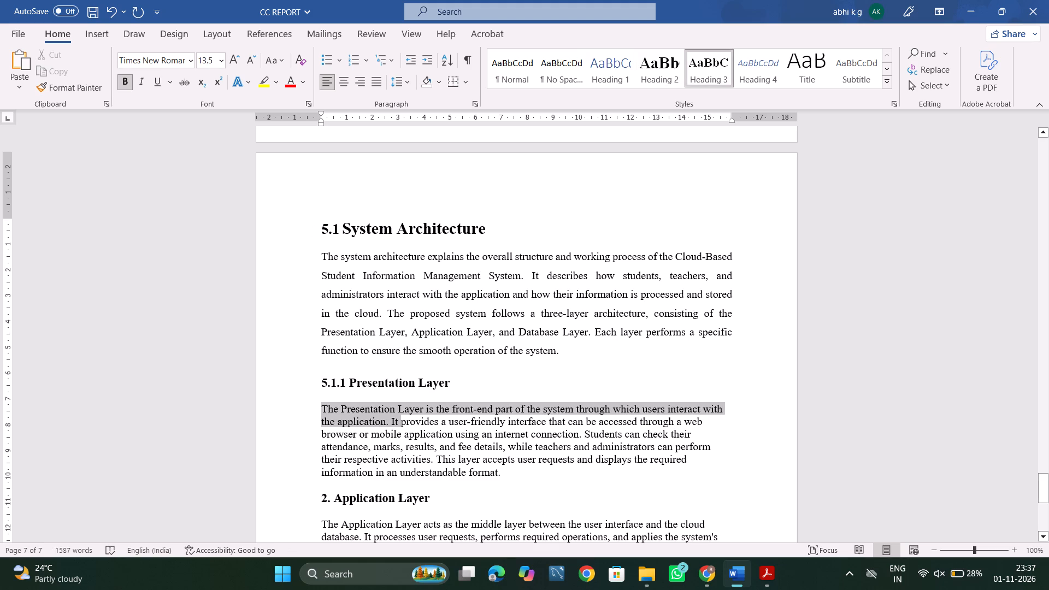
left_click_drag(438, 438, 538, 481)
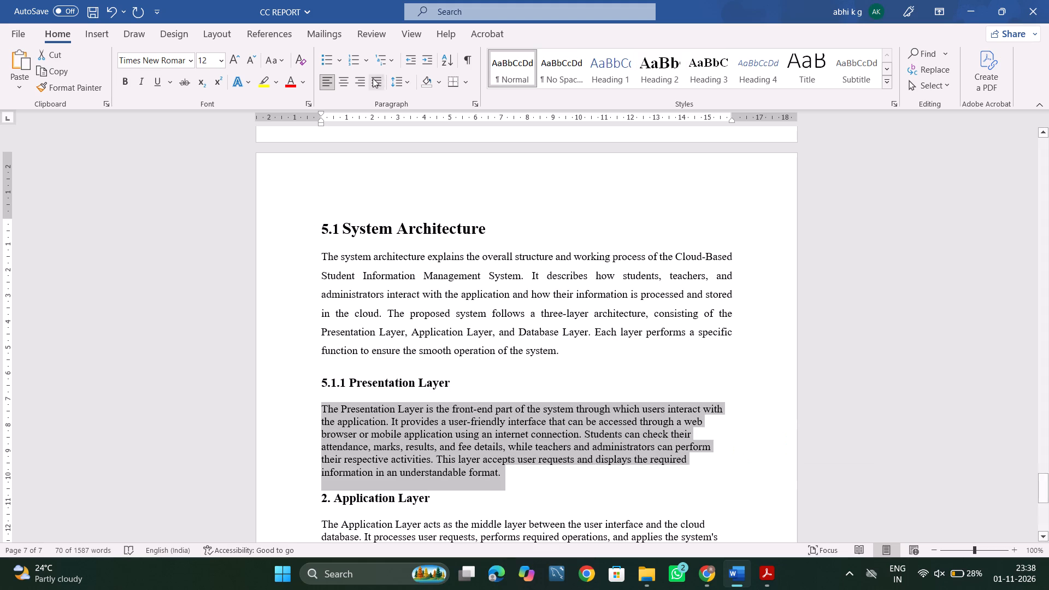
left_click(382, 79)
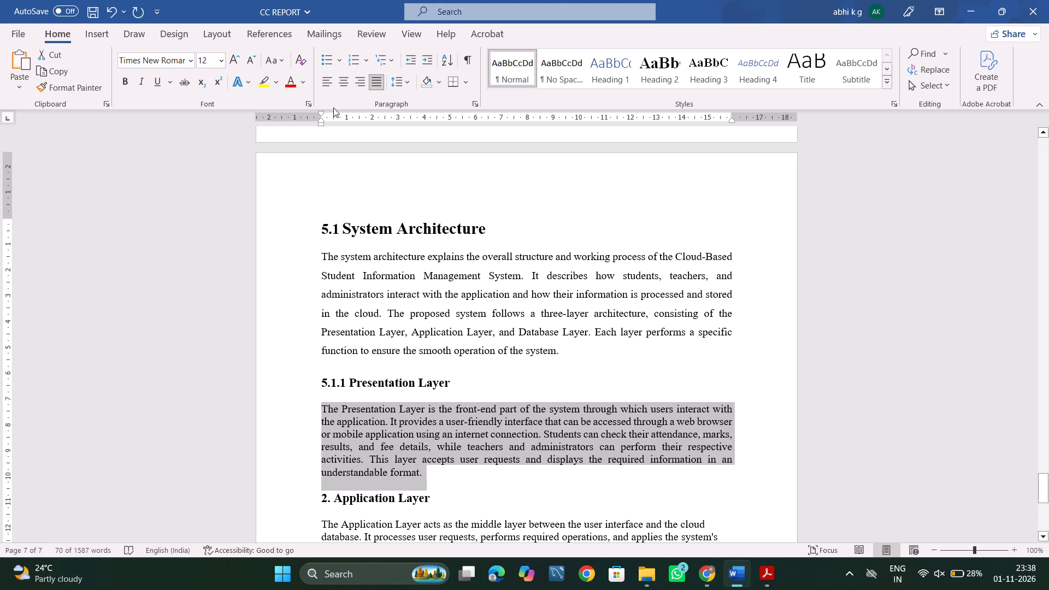
left_click(397, 85)
left_click(426, 134)
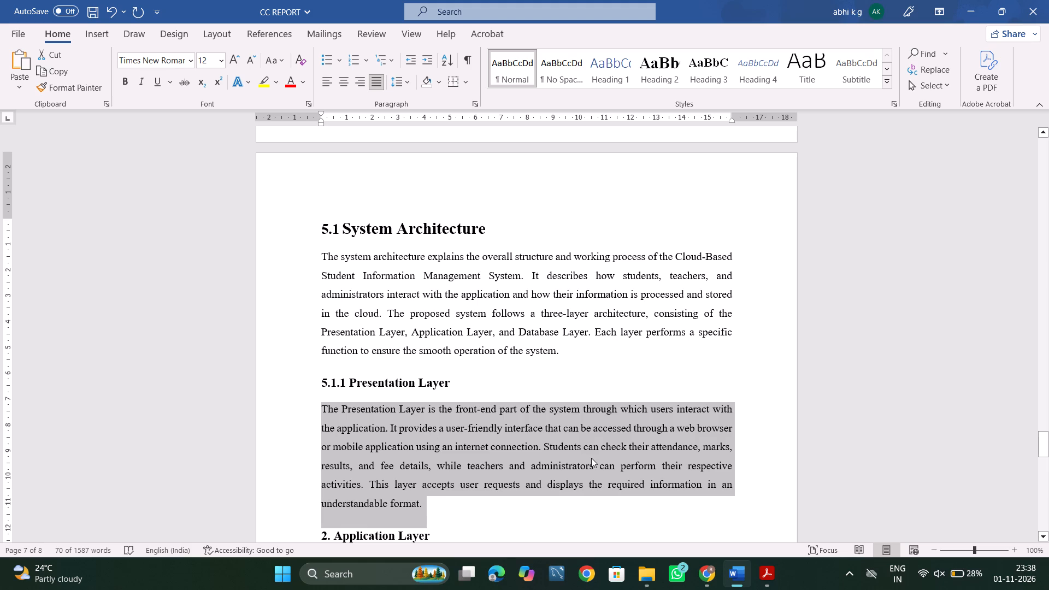
left_click(459, 524)
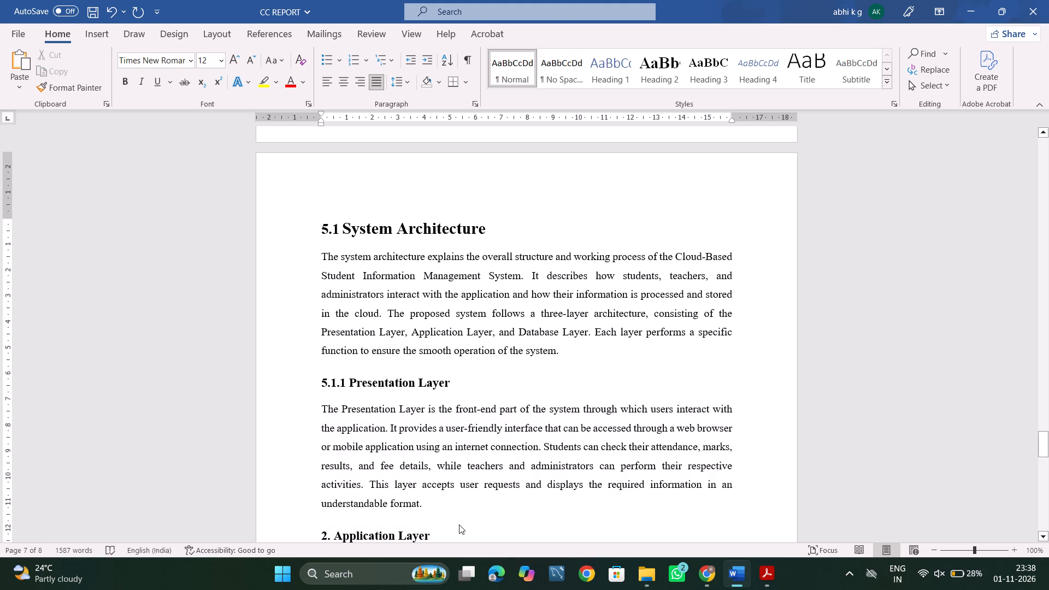
Replace the number "2." in the Application Layer heading with "5.1.2" followed by a space.
key("Down")
key("Down")
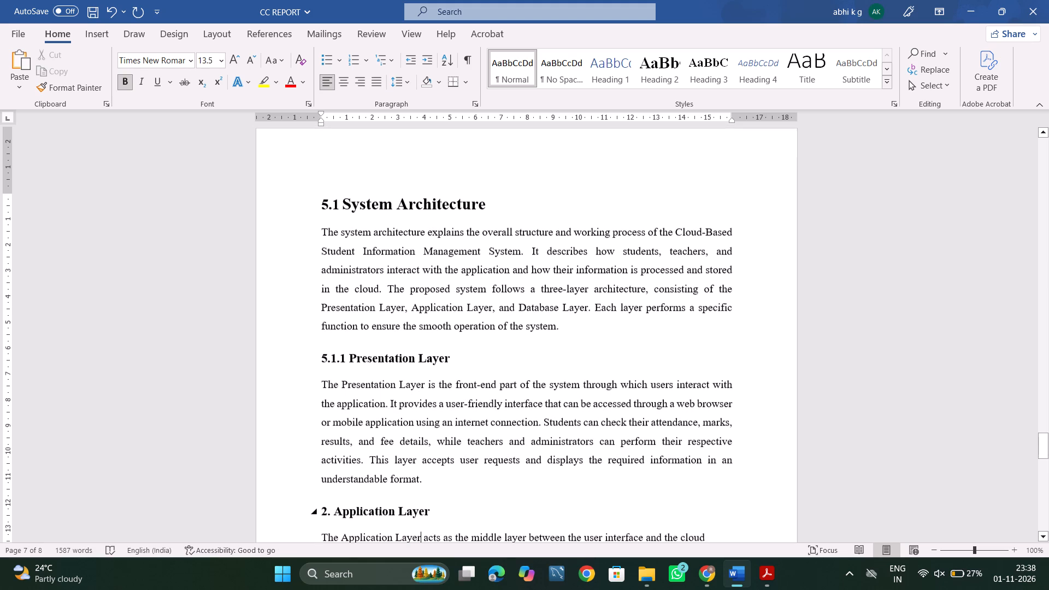
key("Down")
key("Down")
key("Down")
key("Down")
key("Down")
key("Down")
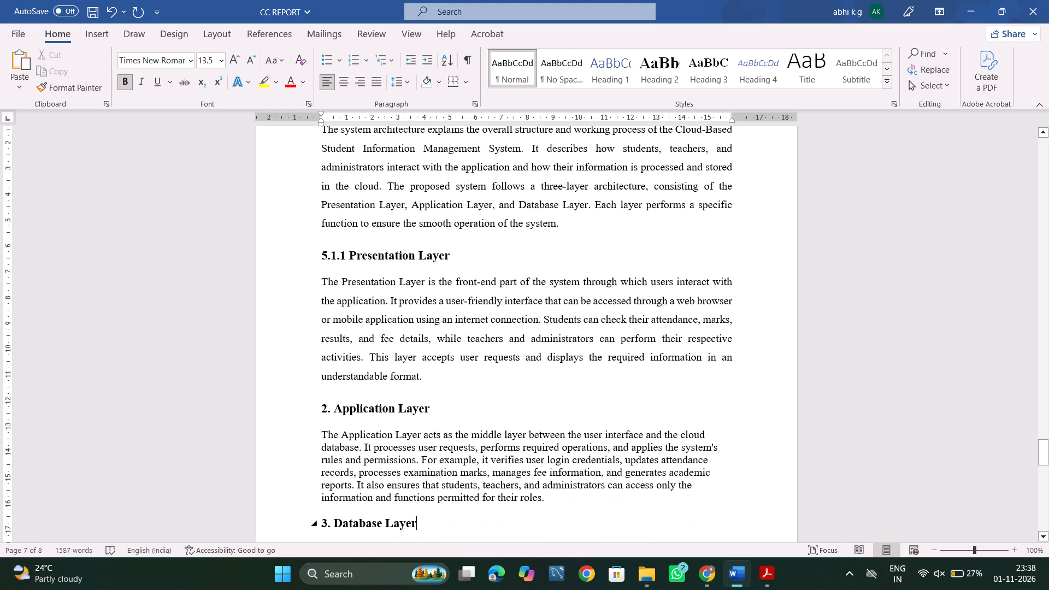
left_click(327, 408)
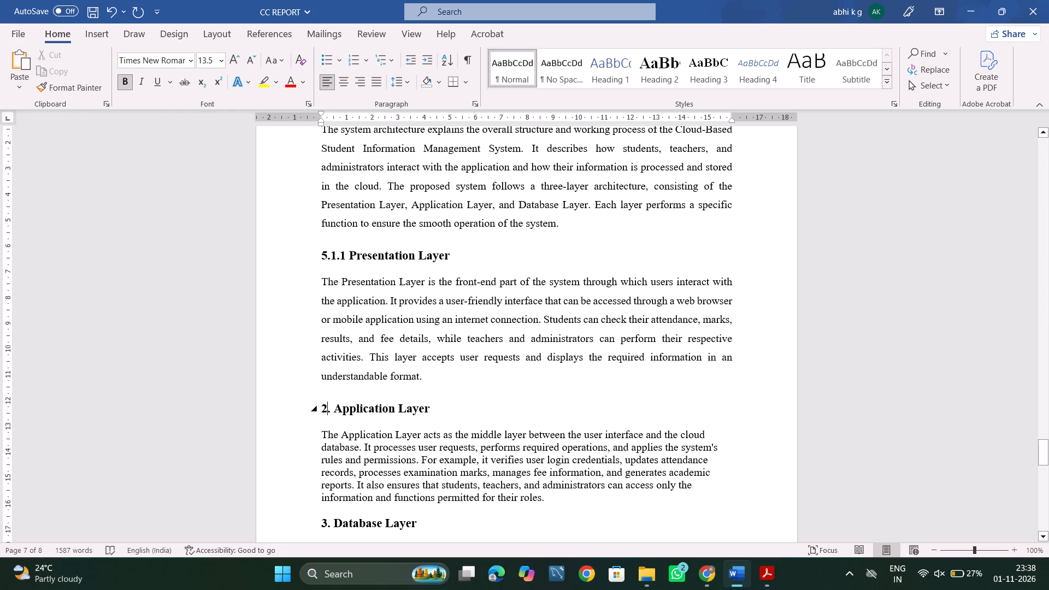
left_click(336, 409)
key("BackSpace")
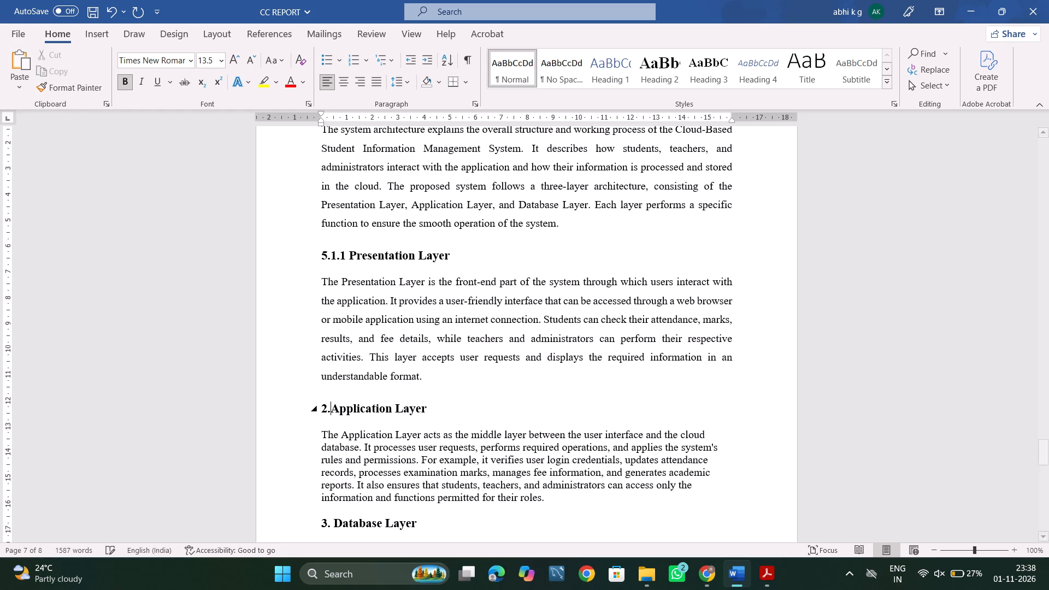
key("BackSpace")
key("BackSpace")
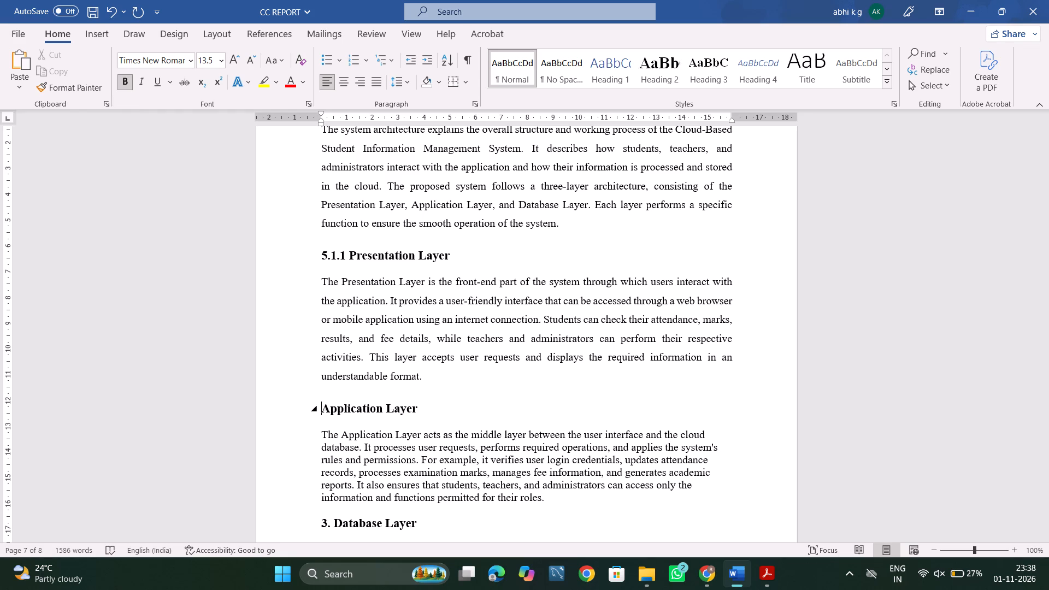
type("5.1.2")
key("space")
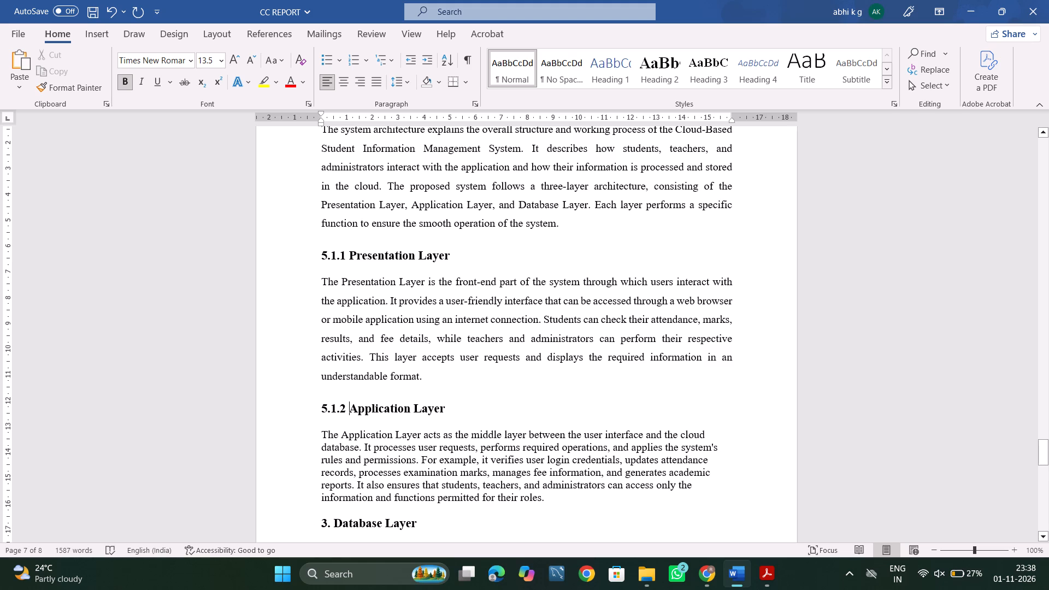
Replace the number "3." in the Database Layer heading with the leading digit "5".
left_click(332, 522)
key("BackSpace")
key("BackSpace")
key("BackSpace")
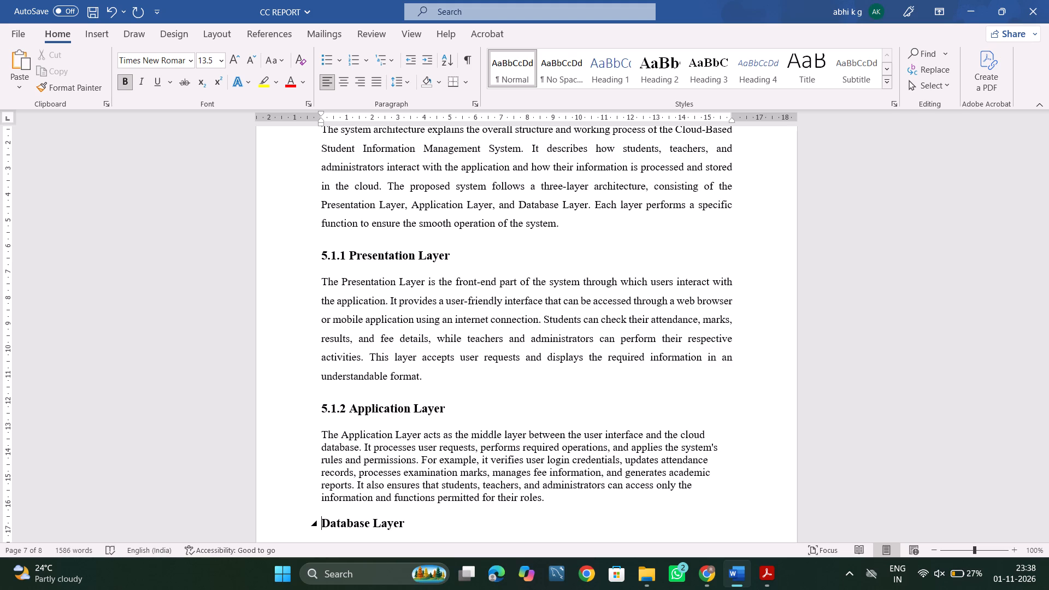
key("5")
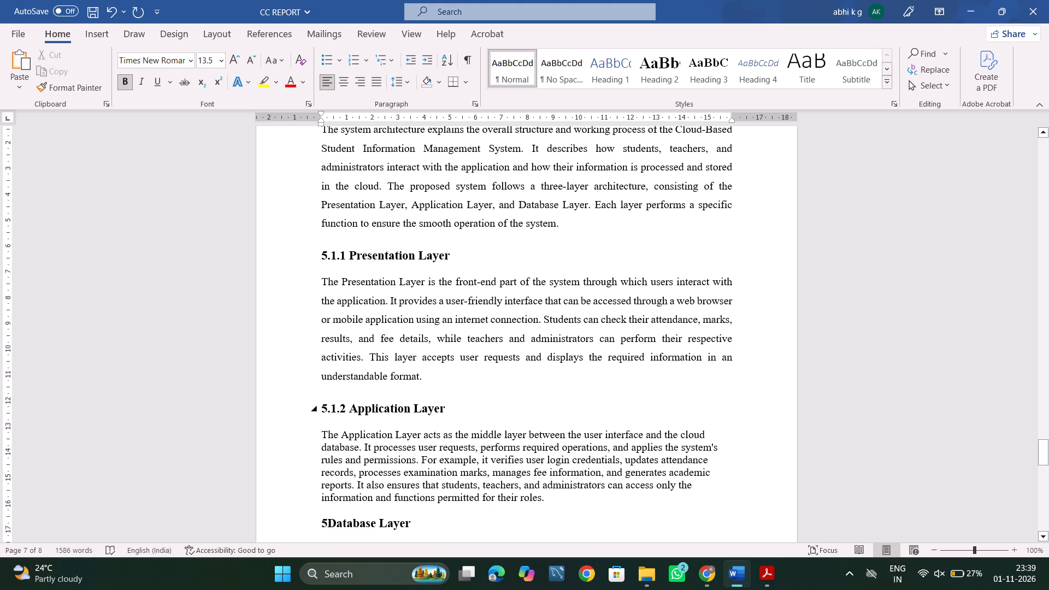
Justify the paragraph under 5.1.2 Application Layer and set its line spacing to 1.5.
left_click(321, 436)
left_click_drag(321, 436, 528, 509)
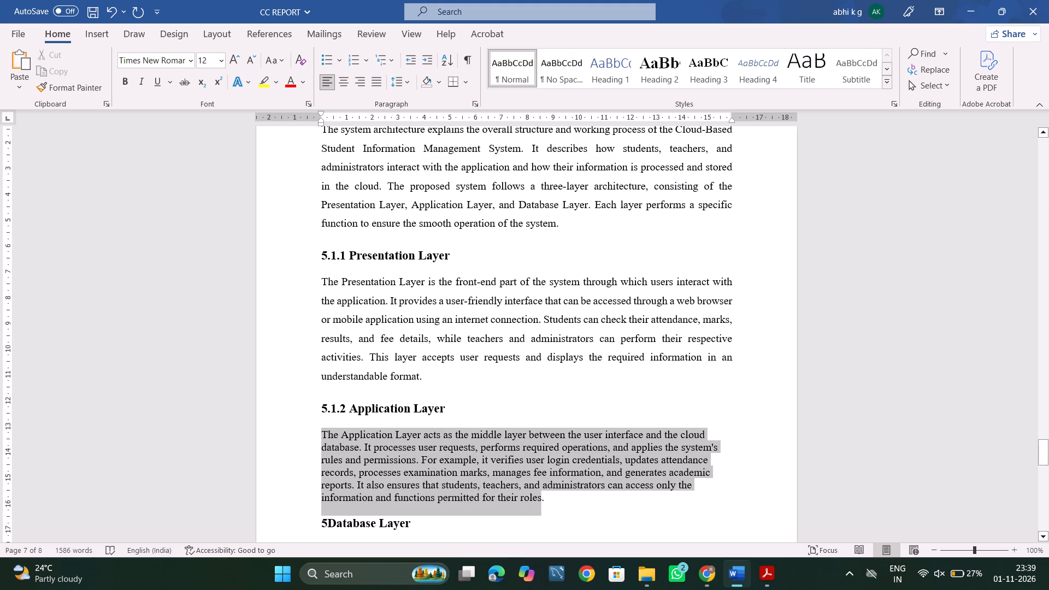
left_click_drag(528, 509, 553, 510)
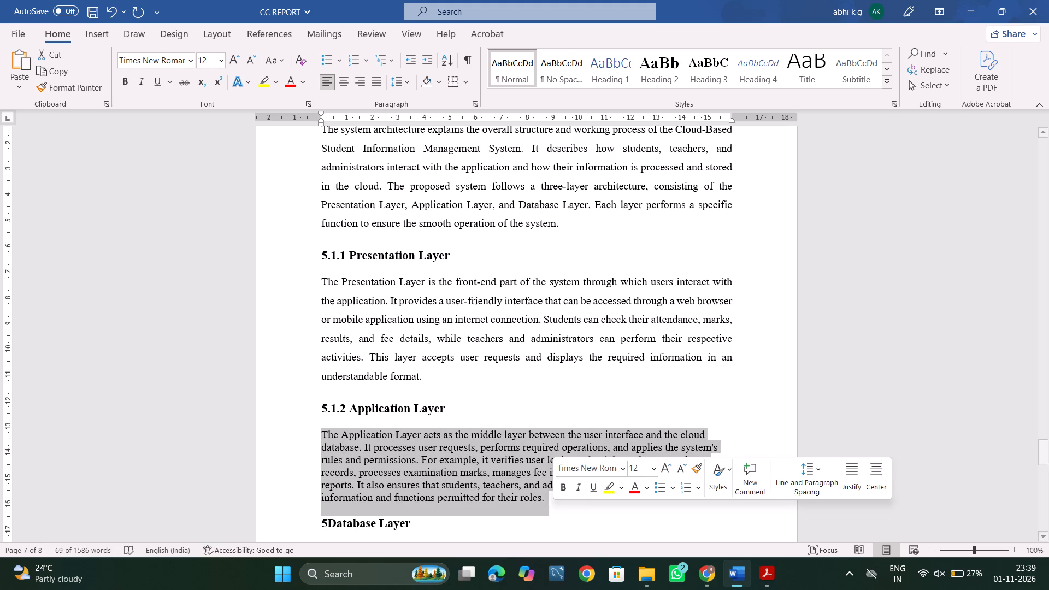
left_click(378, 79)
left_click(400, 83)
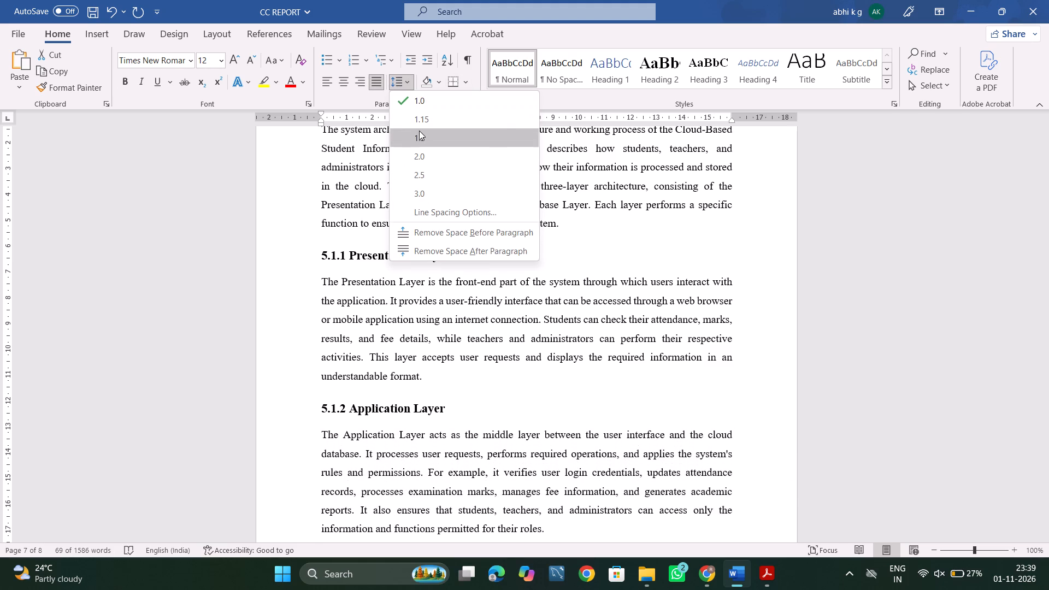
left_click(420, 133)
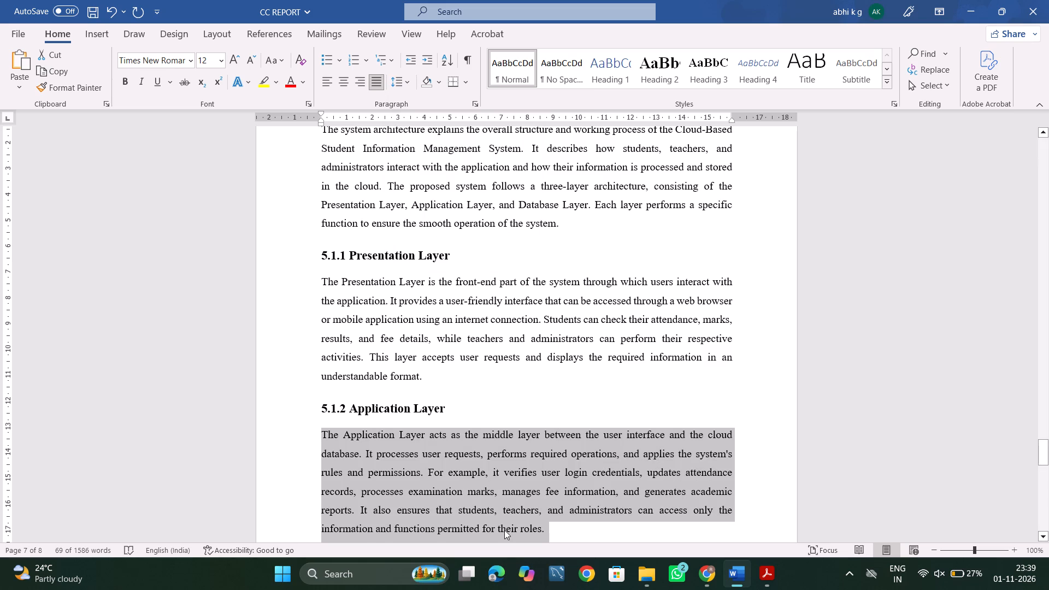
left_click(573, 528)
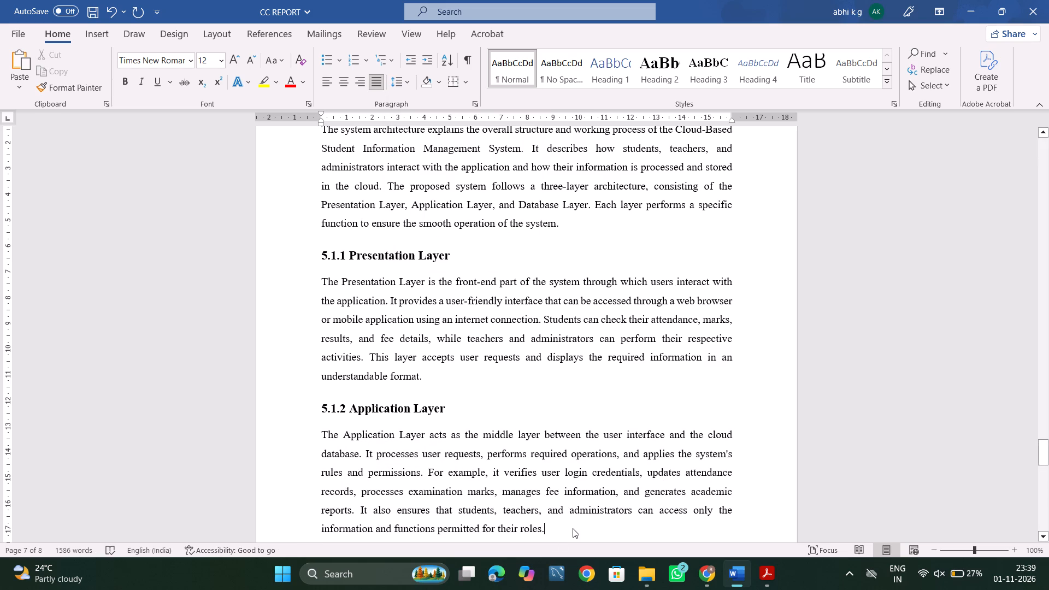
Complete the Database Layer heading's number as "5.1.3" followed by a space.
key("Down")
key("Down")
key("Down")
key("Down")
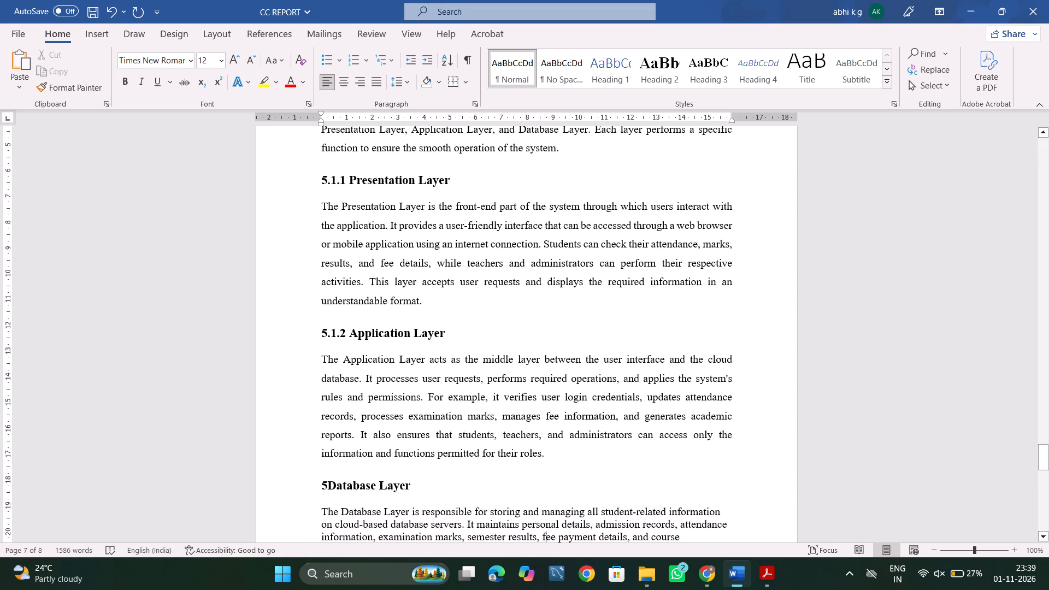
key("Down")
key("Down")
key("Down")
key("Down")
key("Down")
key("Down")
key("Down")
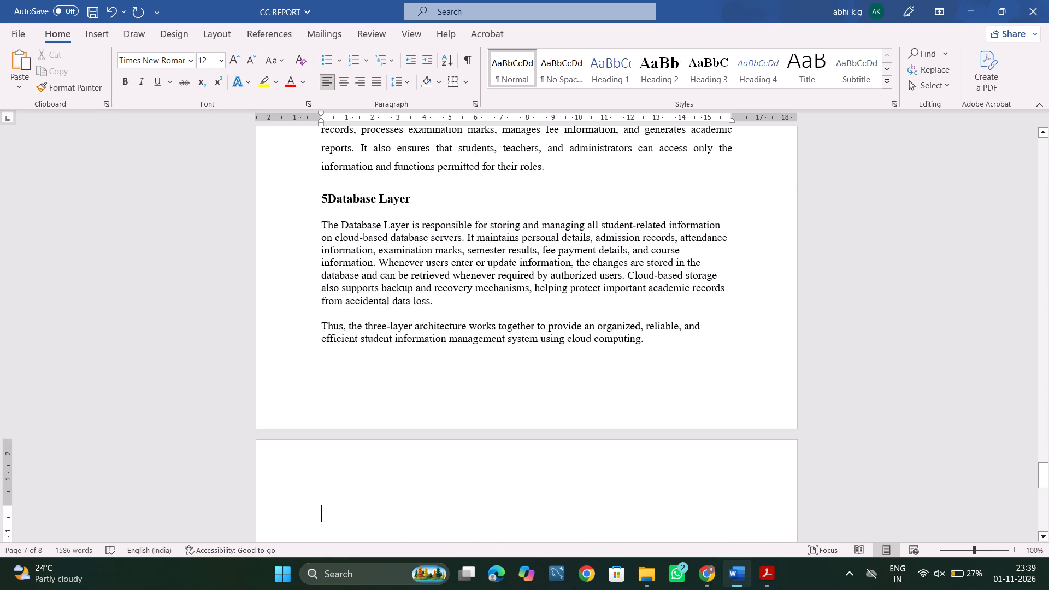
left_click(325, 197)
type(".1")
key("period")
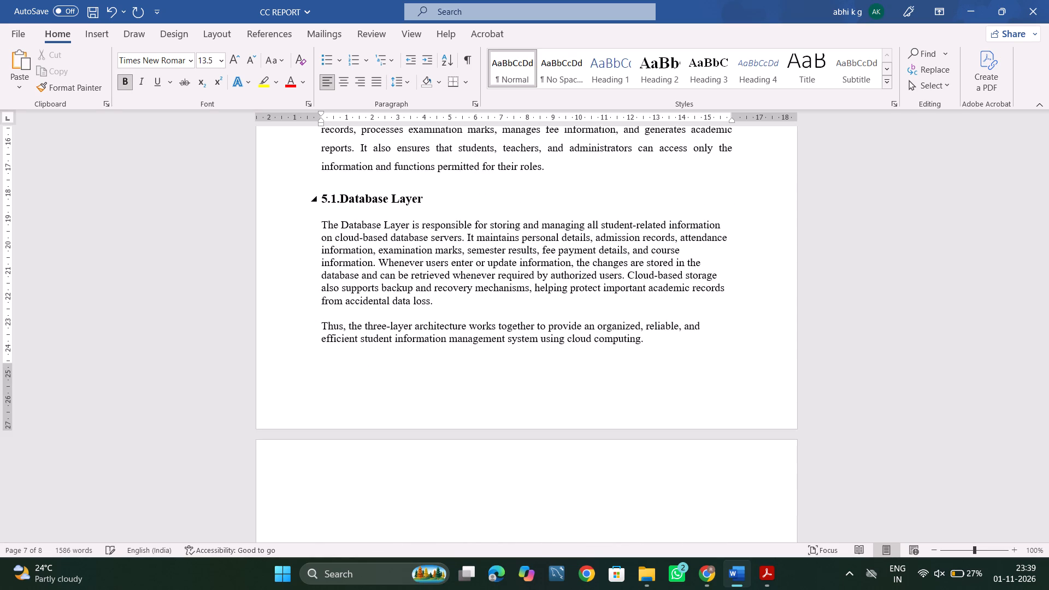
key("3")
key("space")
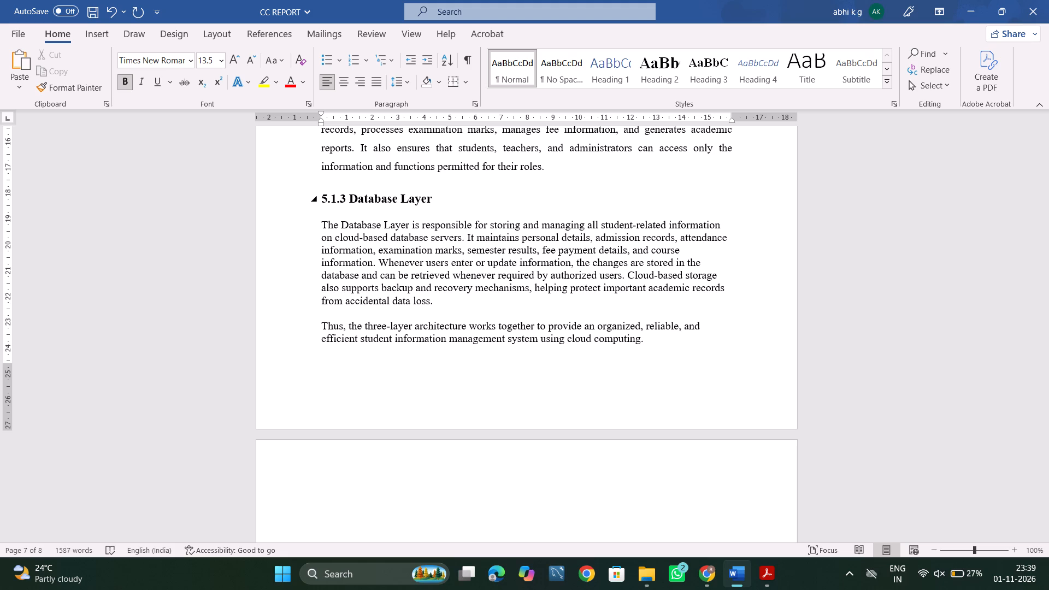
Set 1.5 line spacing and justified alignment on the Database Layer paragraph and the closing "Thus, the three-layer architecture" paragraph.
left_click_drag(321, 223, 516, 332)
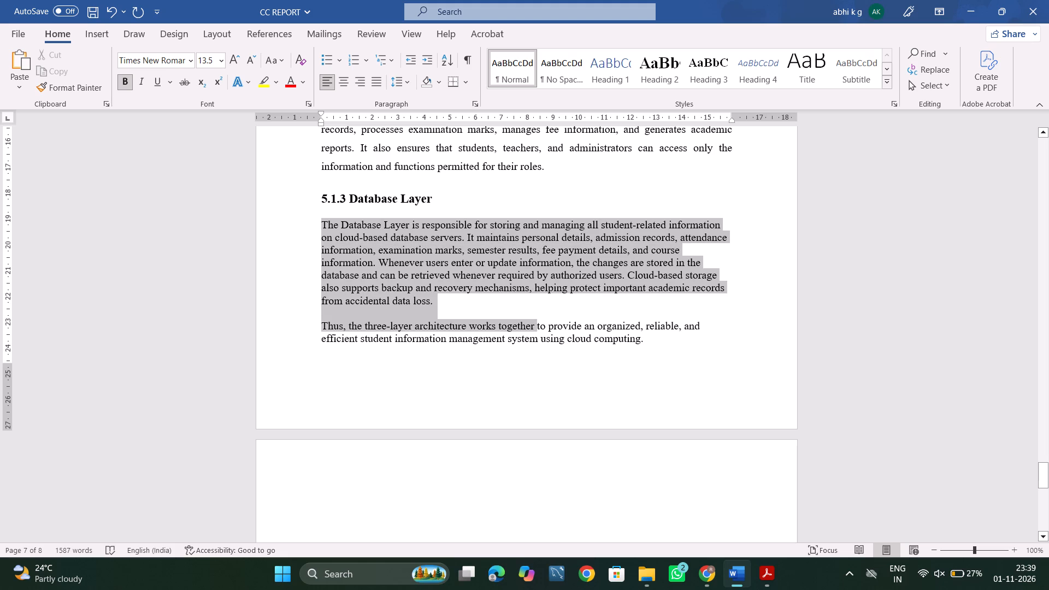
left_click_drag(516, 332, 647, 350)
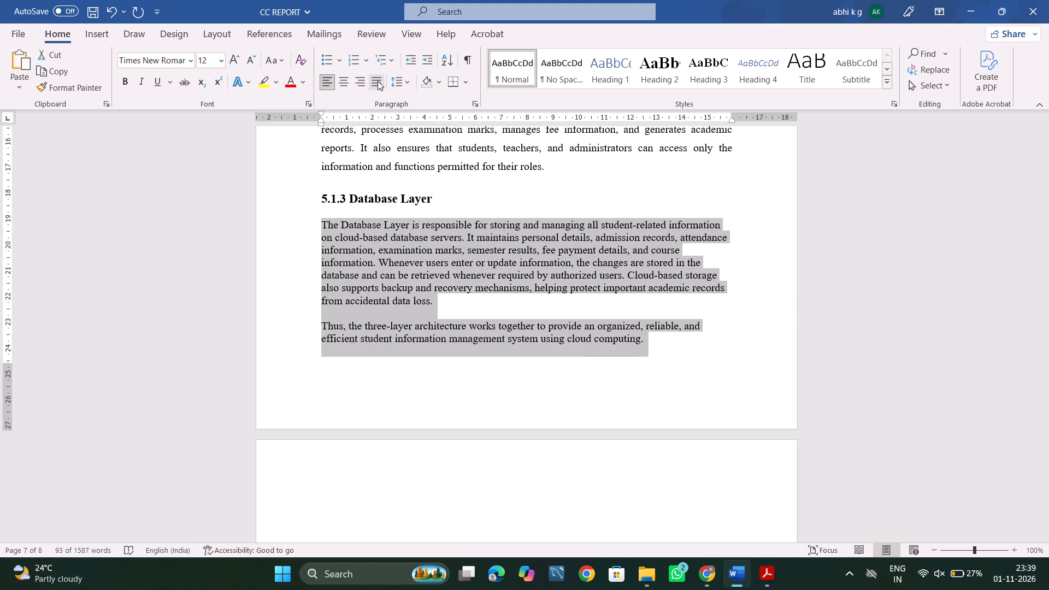
left_click_drag(378, 81, 402, 85)
left_click(402, 85)
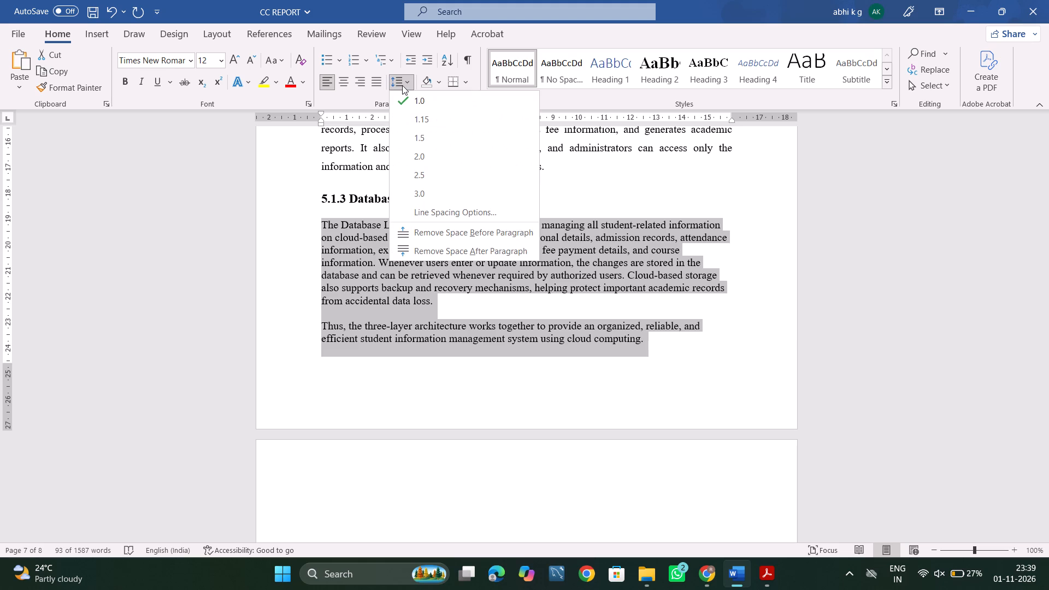
left_click(433, 146)
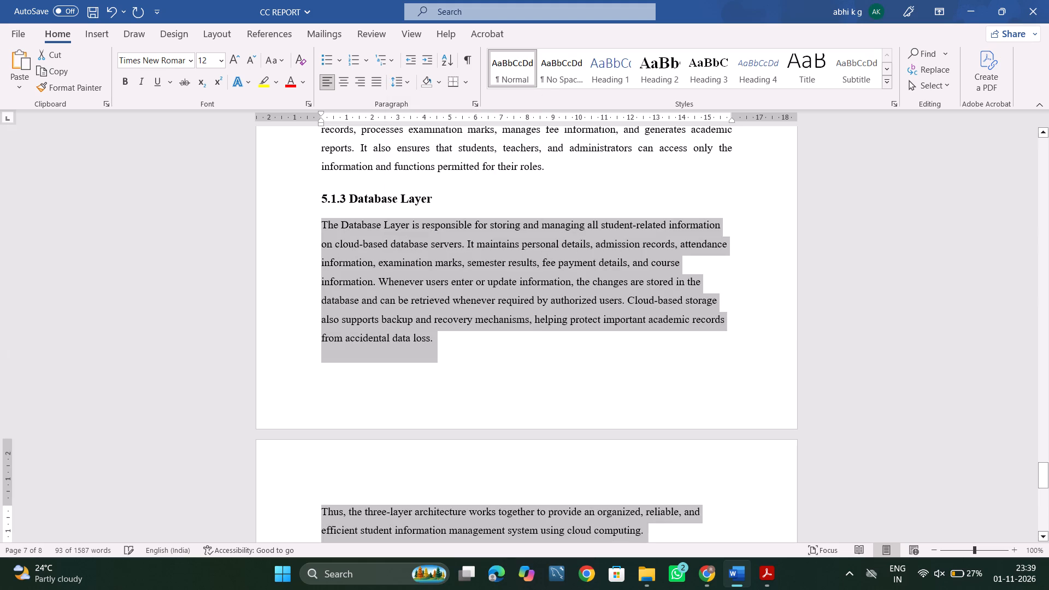
left_click(378, 87)
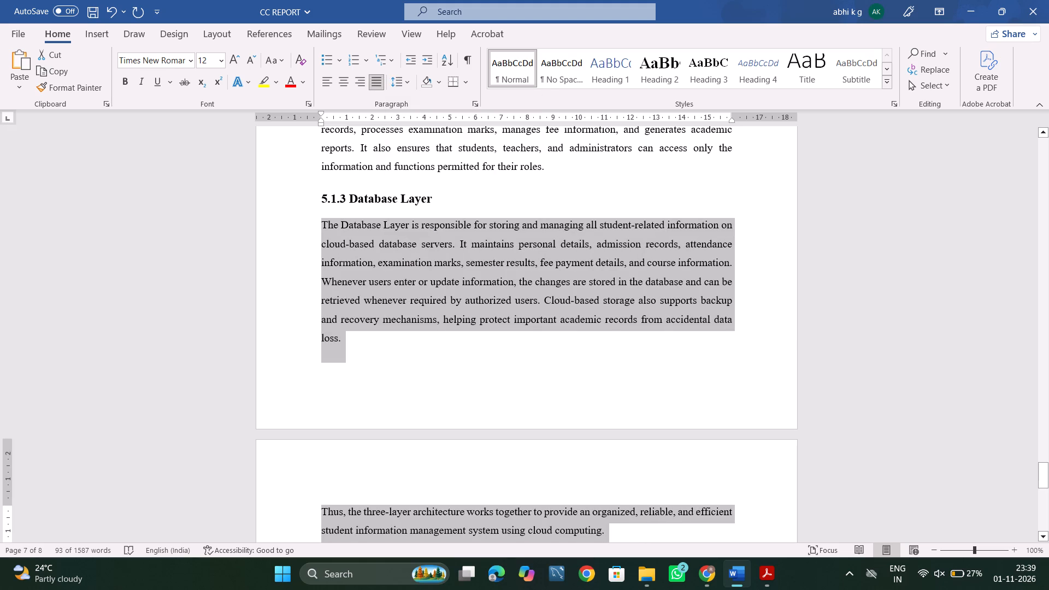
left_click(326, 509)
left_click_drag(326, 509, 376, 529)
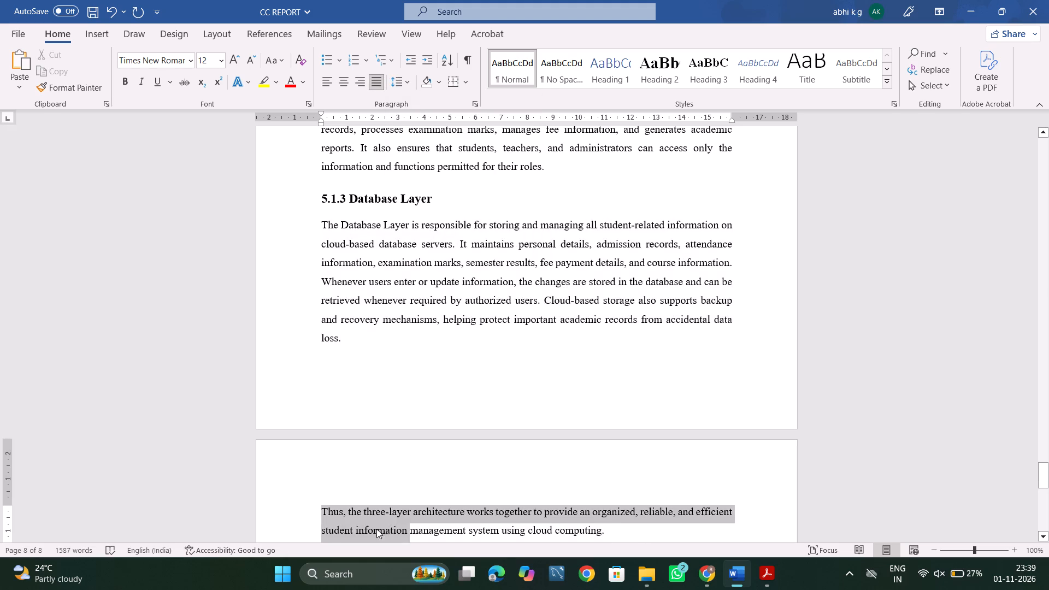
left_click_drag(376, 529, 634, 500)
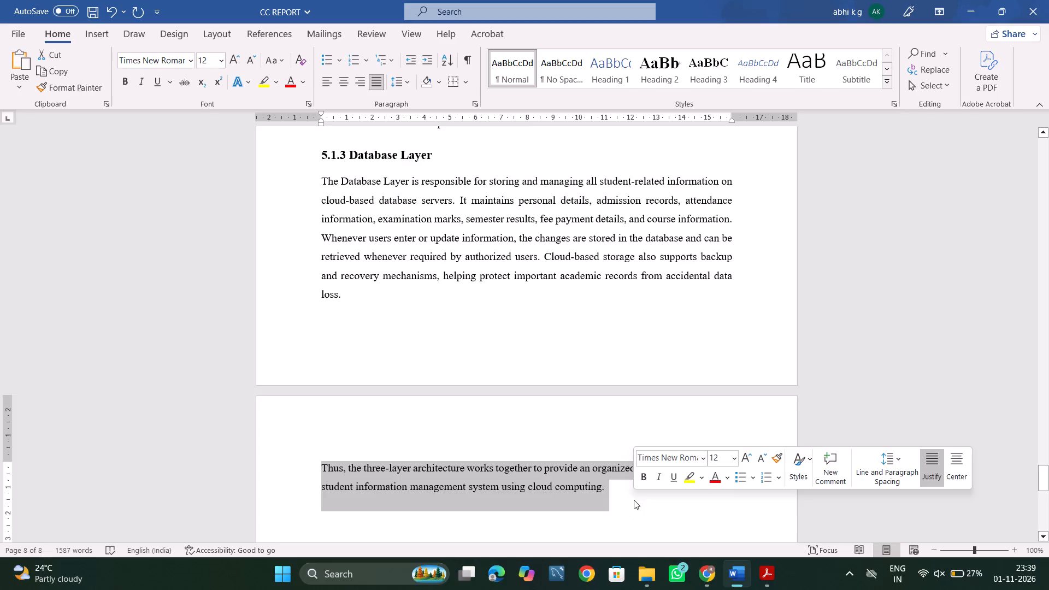
Add two new lines after the closing paragraph that ends with "using cloud computing.".
left_click(634, 500)
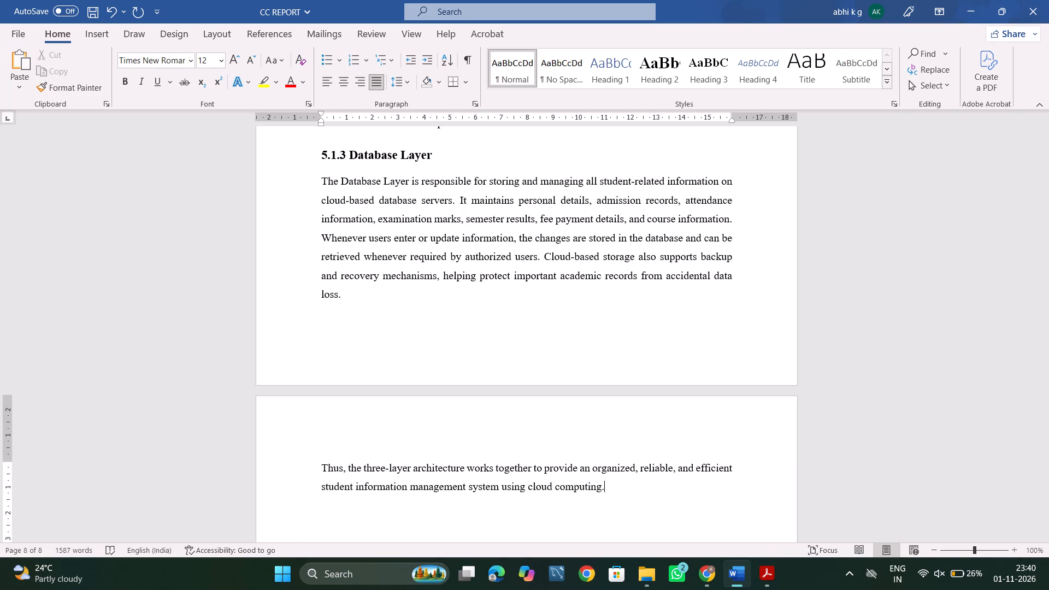
key("Return")
key("Return")
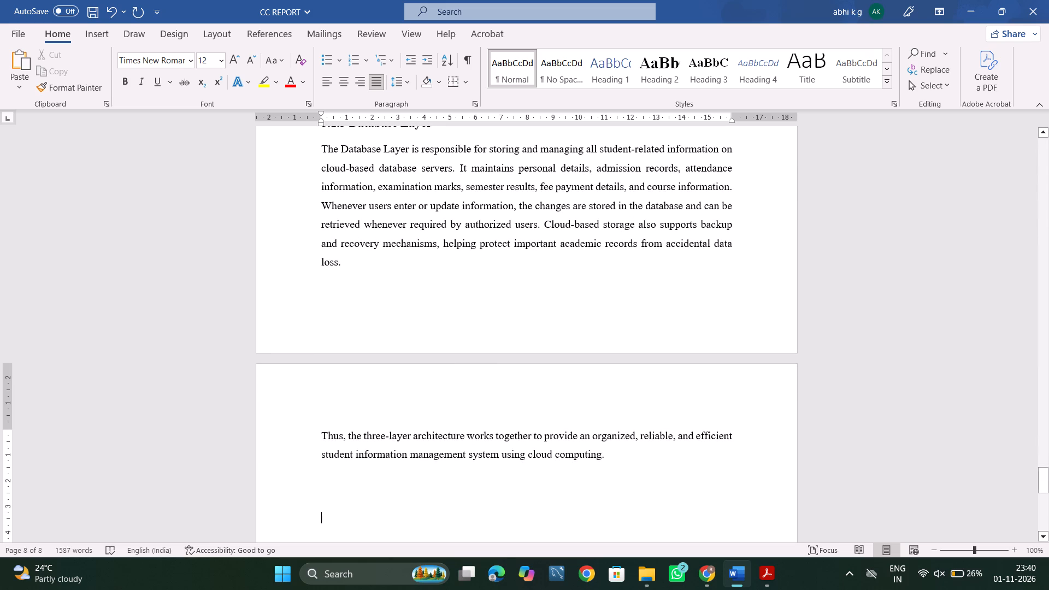
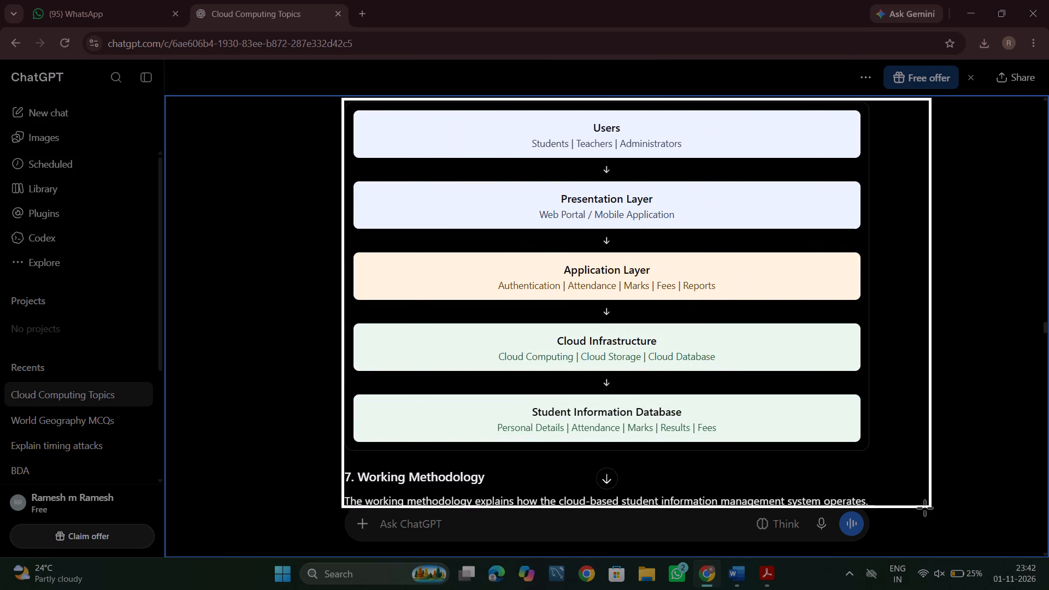
left_click_drag(925, 508, 875, 455)
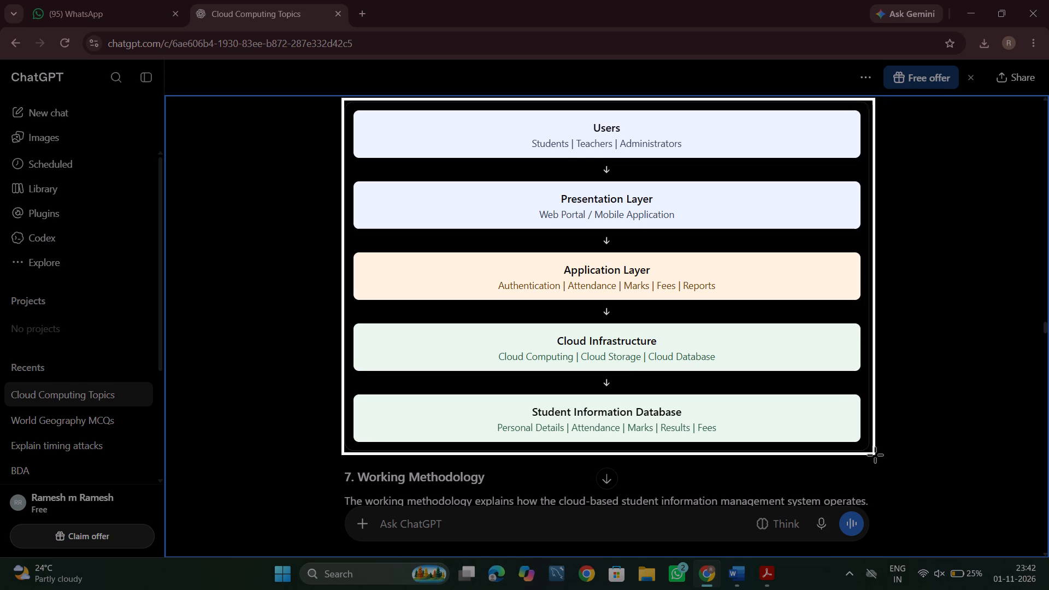
left_click_drag(875, 455, 875, 455)
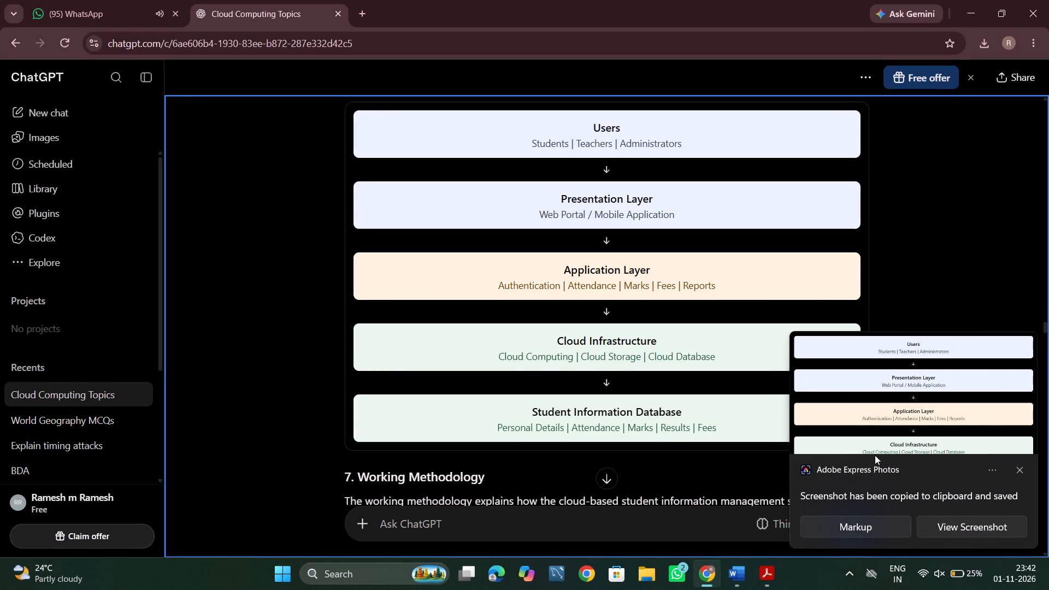
Open the captured diagram screenshot in Adobe Express Photos, dismiss the promotional pop-up and copy the image.
left_click(935, 408)
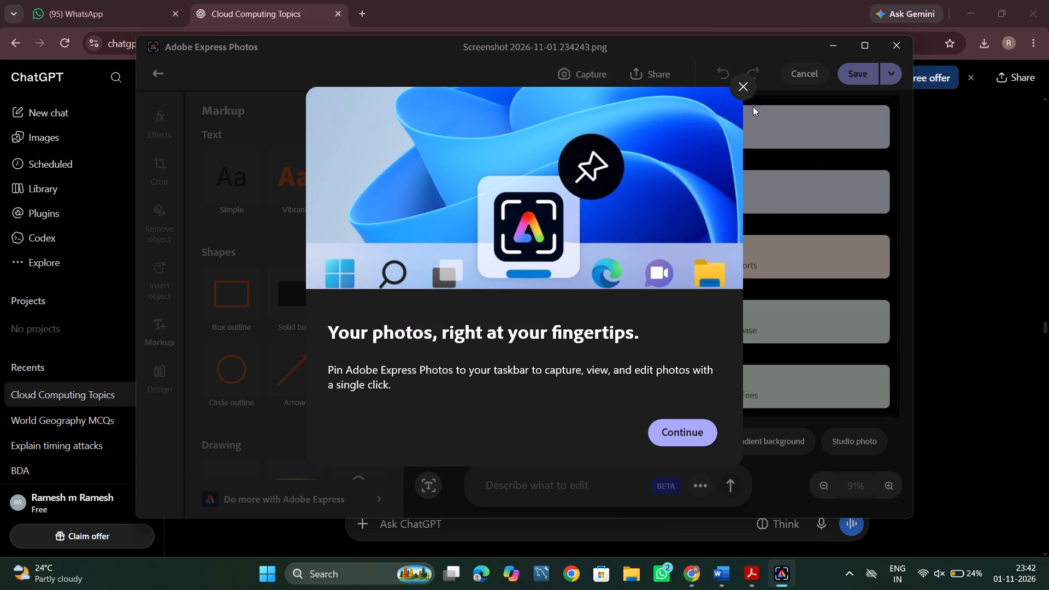
left_click(743, 90)
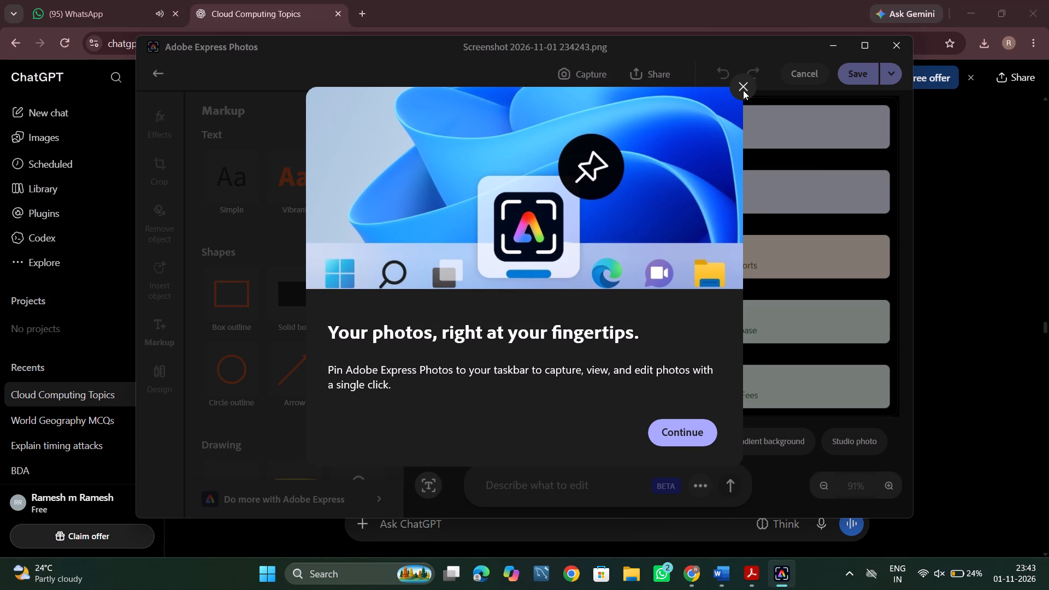
left_click(744, 88)
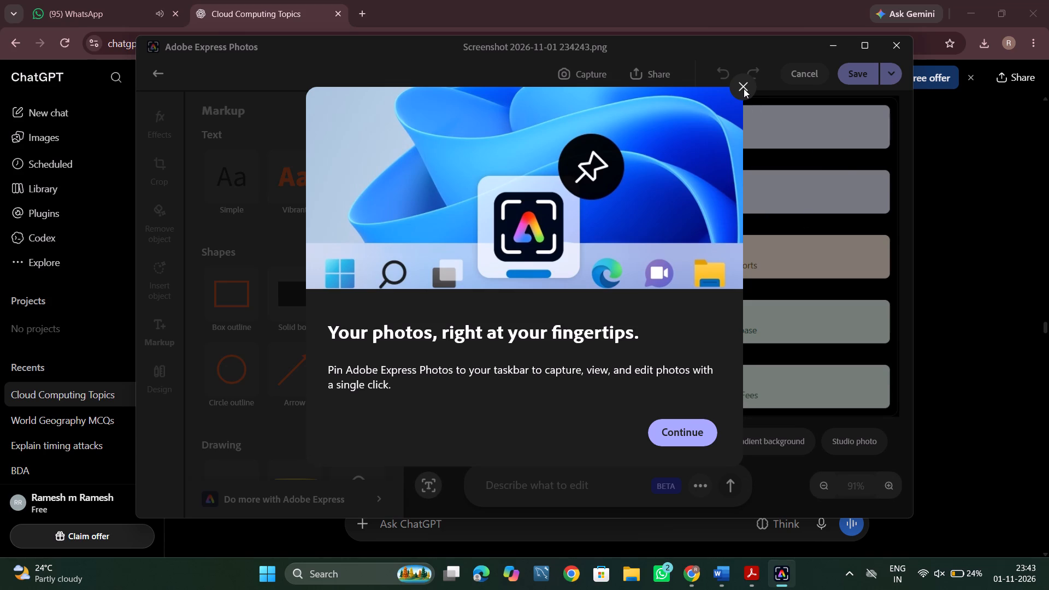
left_click(744, 88)
left_click(675, 435)
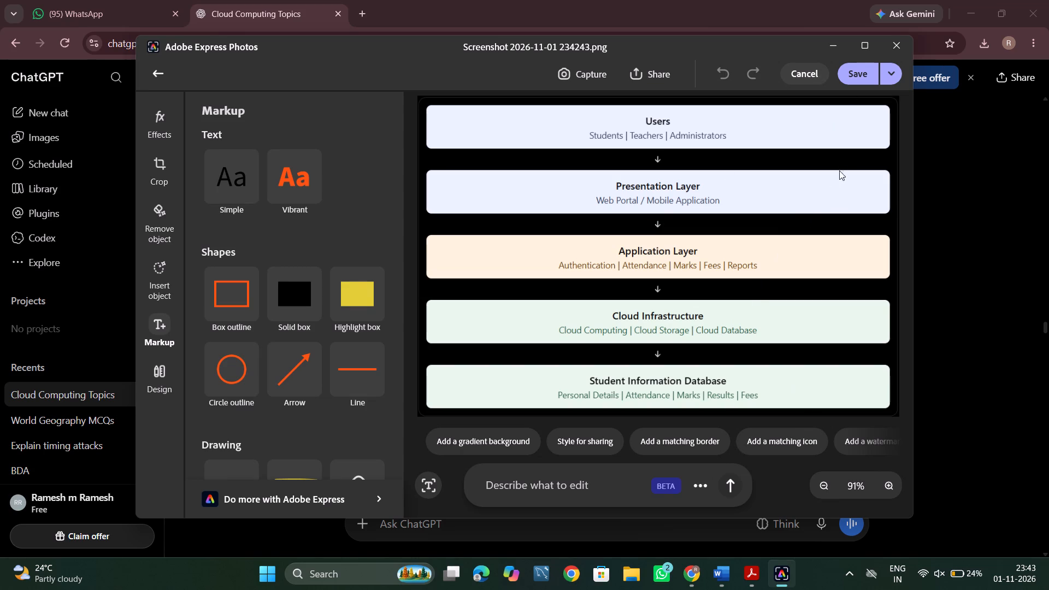
right_click(592, 289)
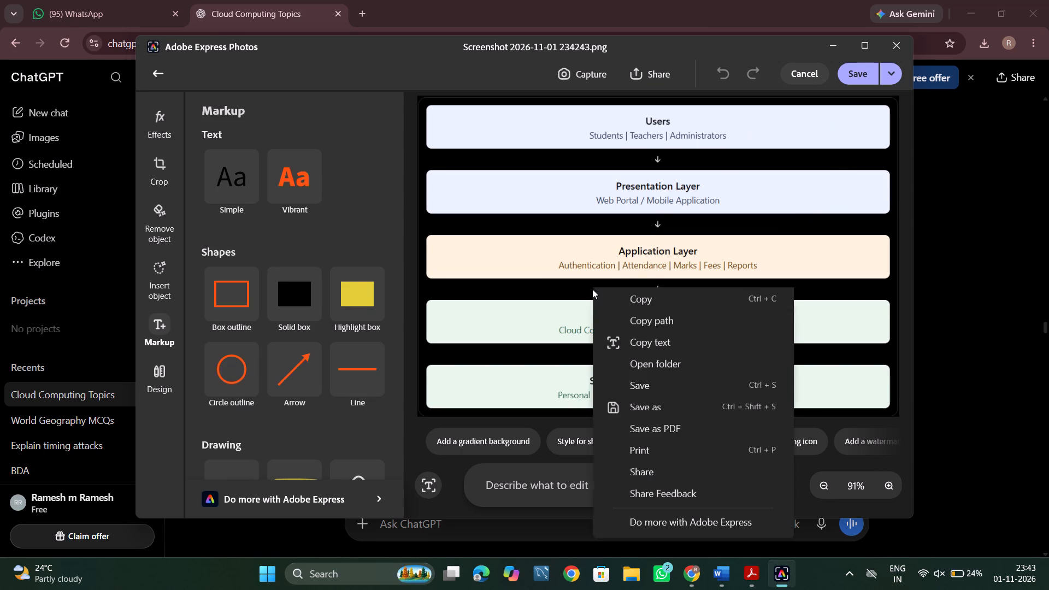
left_click(646, 309)
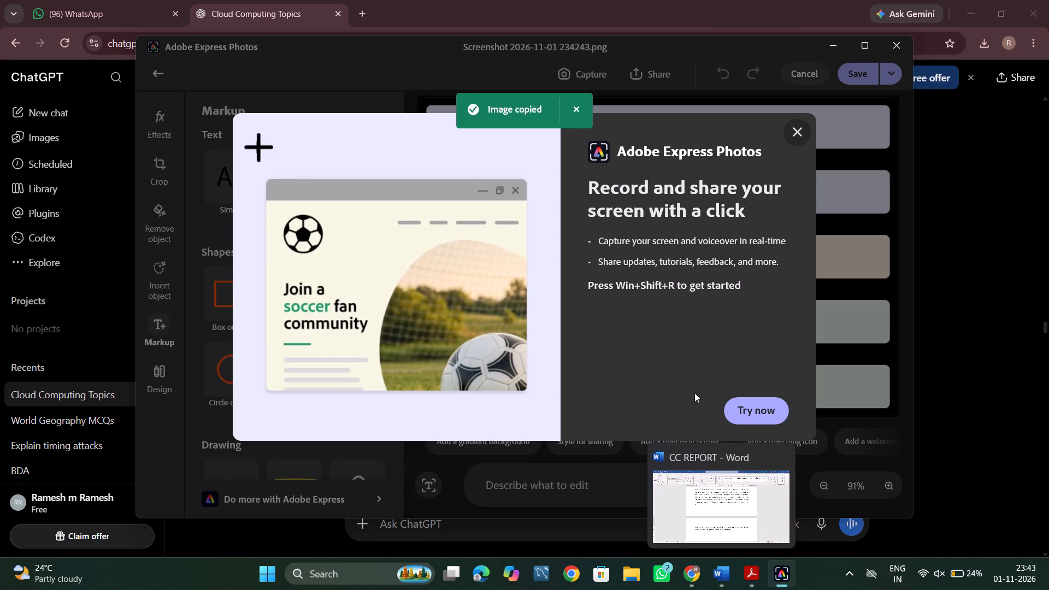
Switch to Word and add the heading "5.2 SYSTEM ARCHITECTURE" below the closing paragraph about the three-layer architecture.
left_click(721, 577)
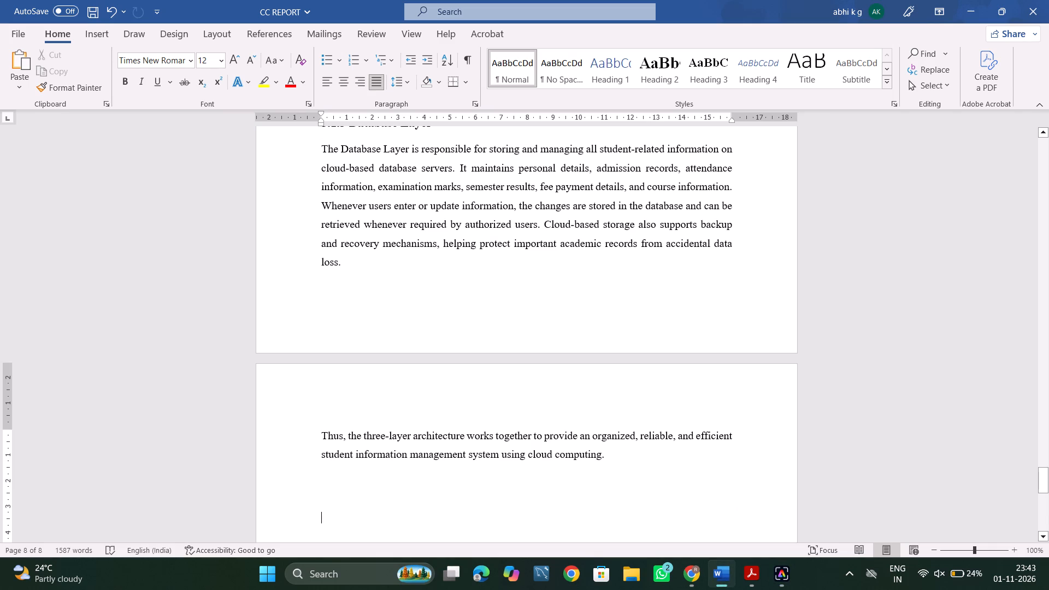
key("Return")
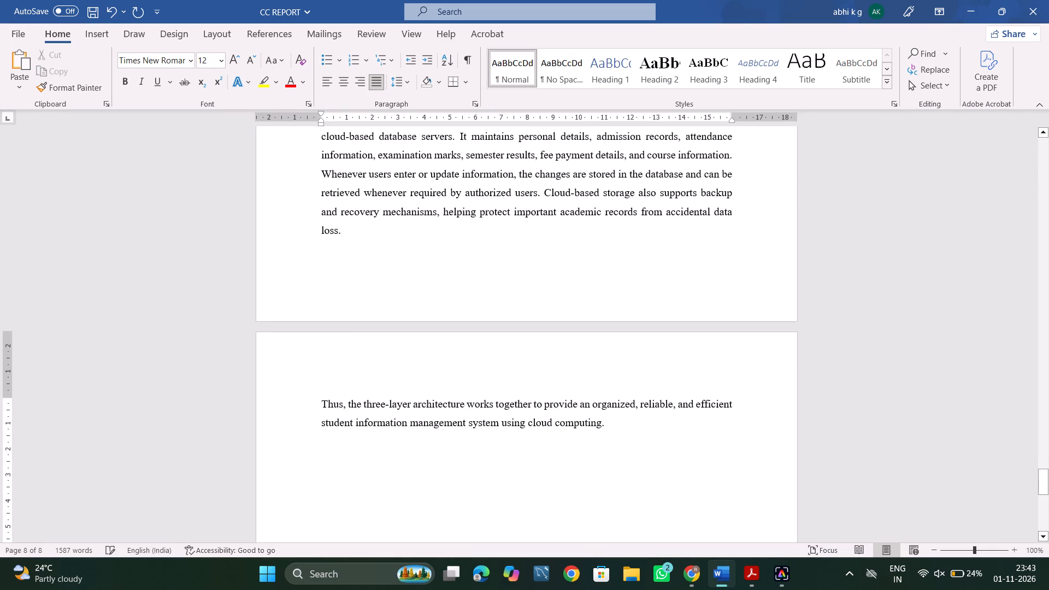
key("Up")
key("Up")
key("s")
type("YSTEM")
key("space")
type("ARCHITECTURE")
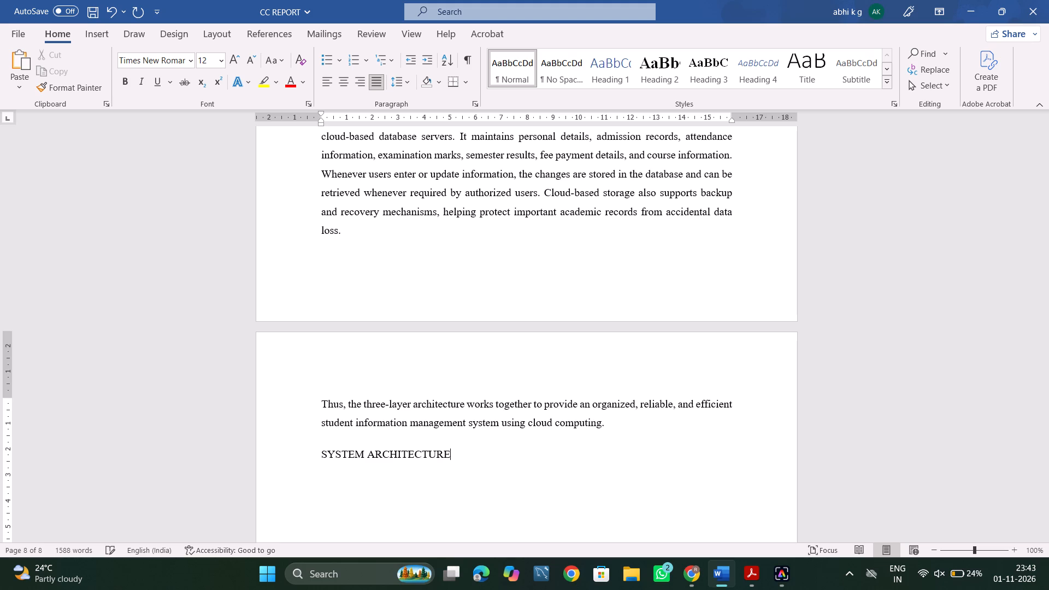
left_click(322, 451)
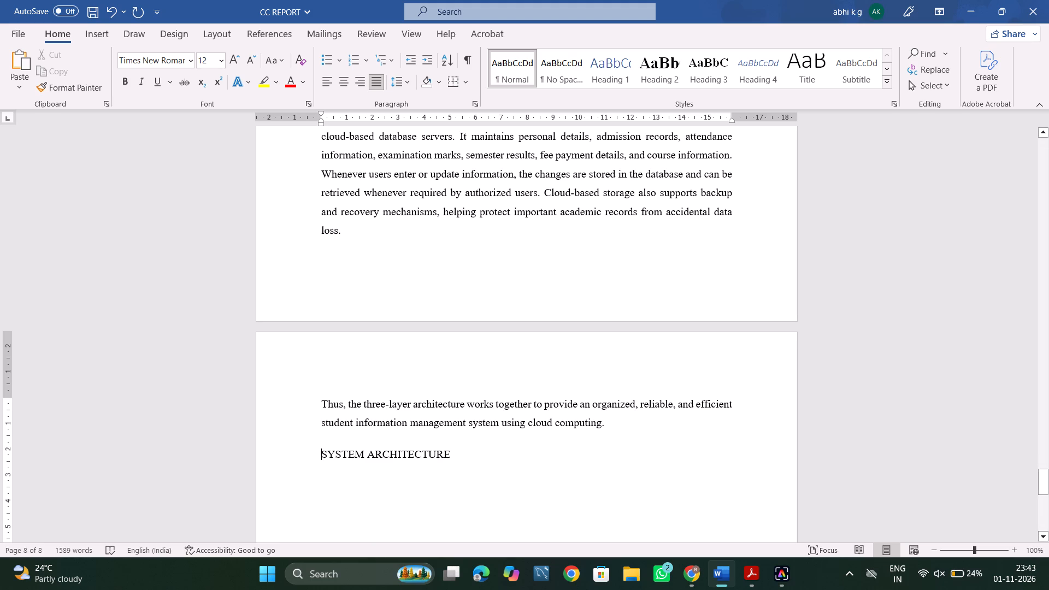
type("5.2")
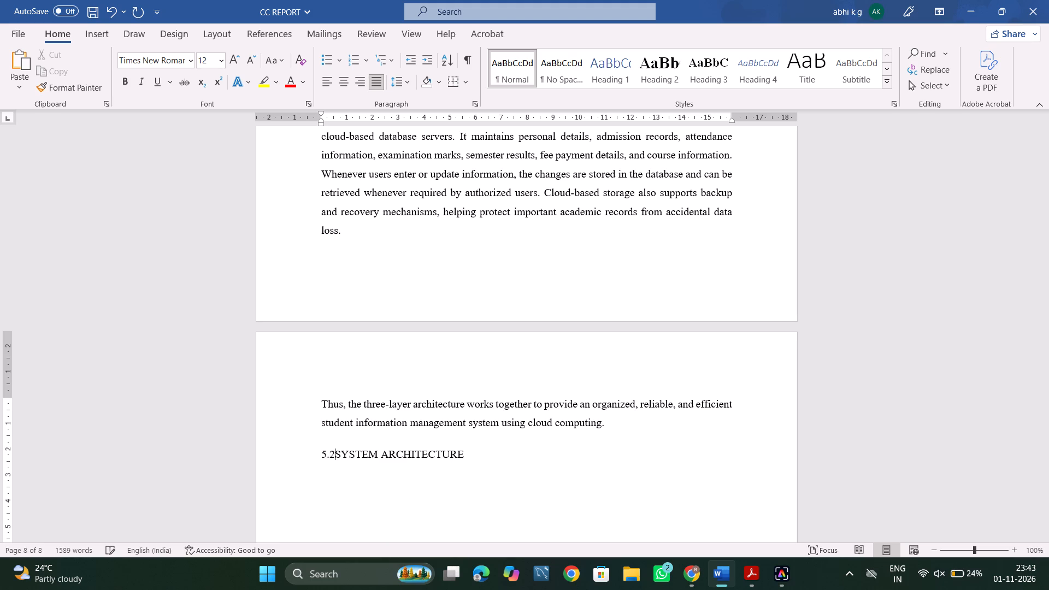
key("space")
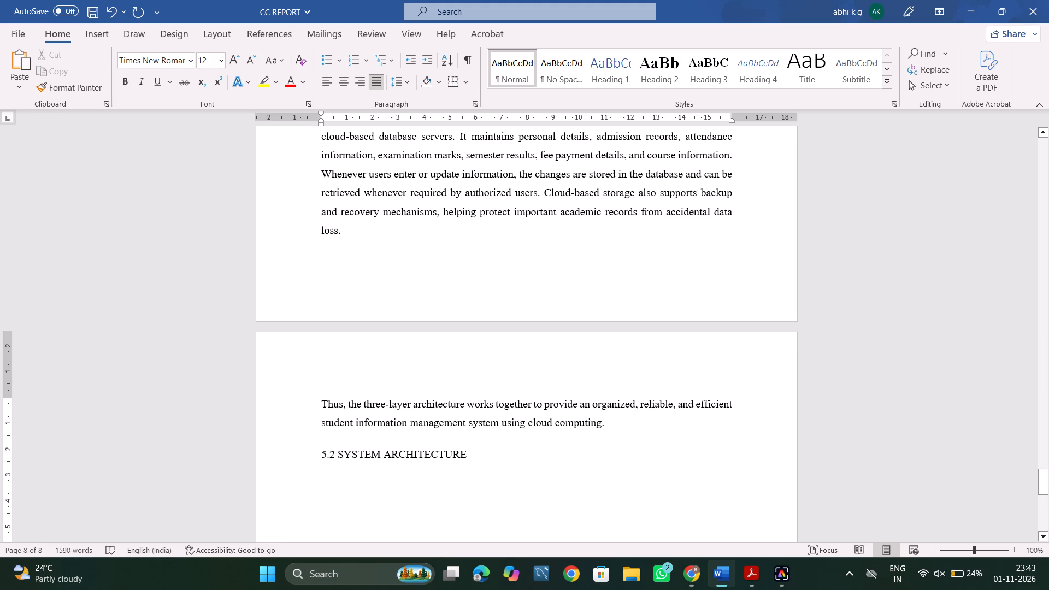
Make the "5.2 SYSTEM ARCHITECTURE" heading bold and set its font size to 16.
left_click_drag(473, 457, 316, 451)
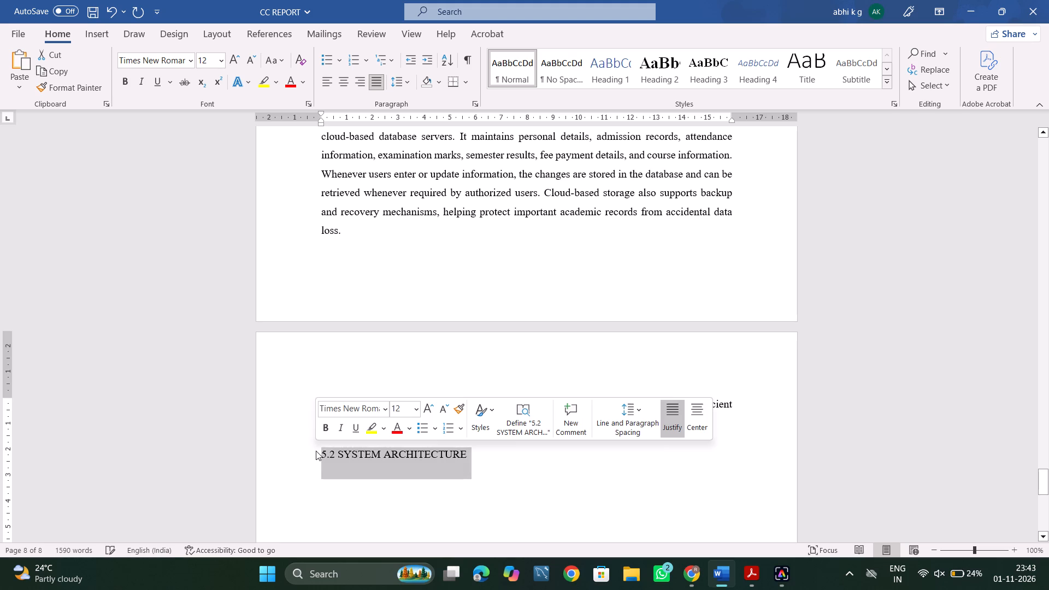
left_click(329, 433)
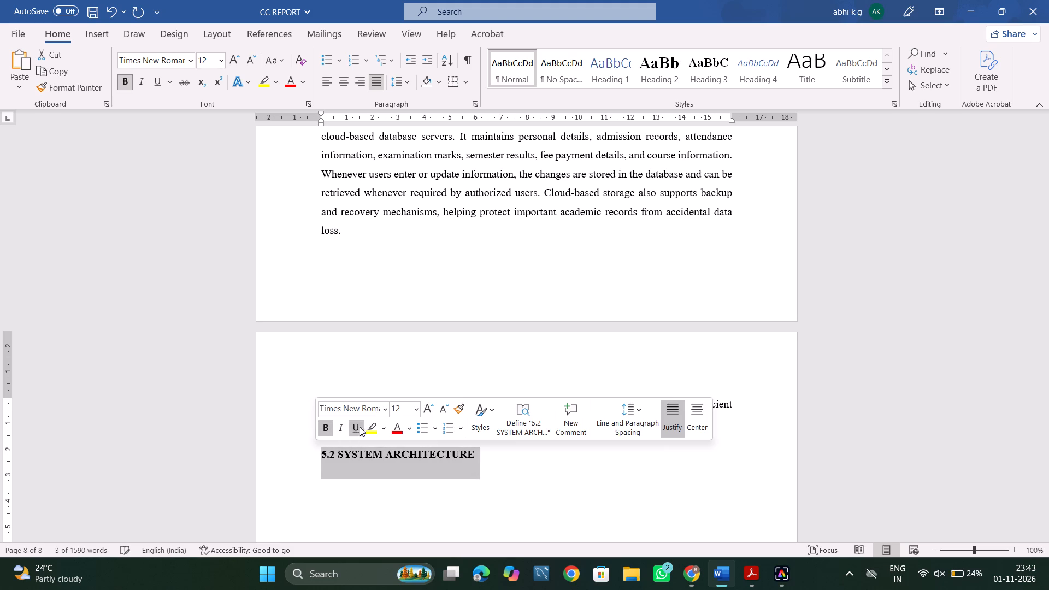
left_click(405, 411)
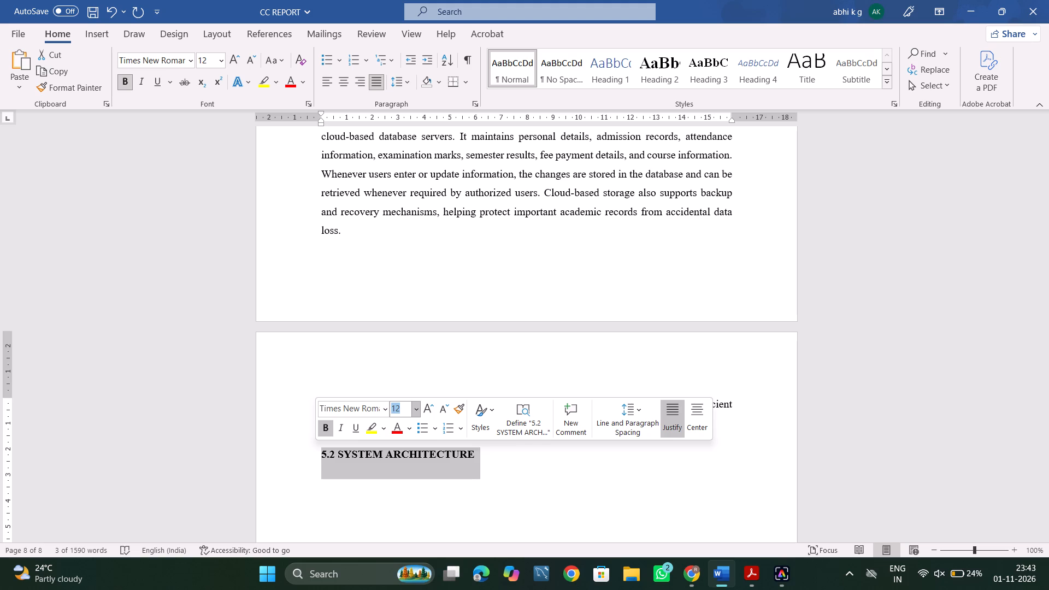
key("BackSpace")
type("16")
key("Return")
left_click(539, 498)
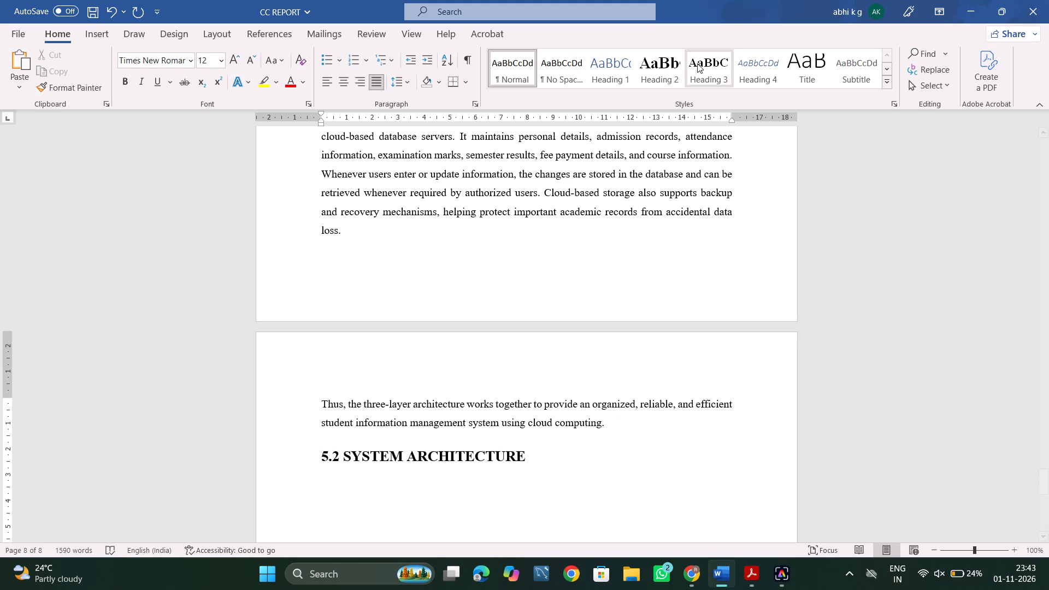
Apply the Heading 2 style to "5.2 SYSTEM ARCHITECTURE" and insert a blank line between the closing paragraph and this heading.
left_click_drag(524, 459, 309, 440)
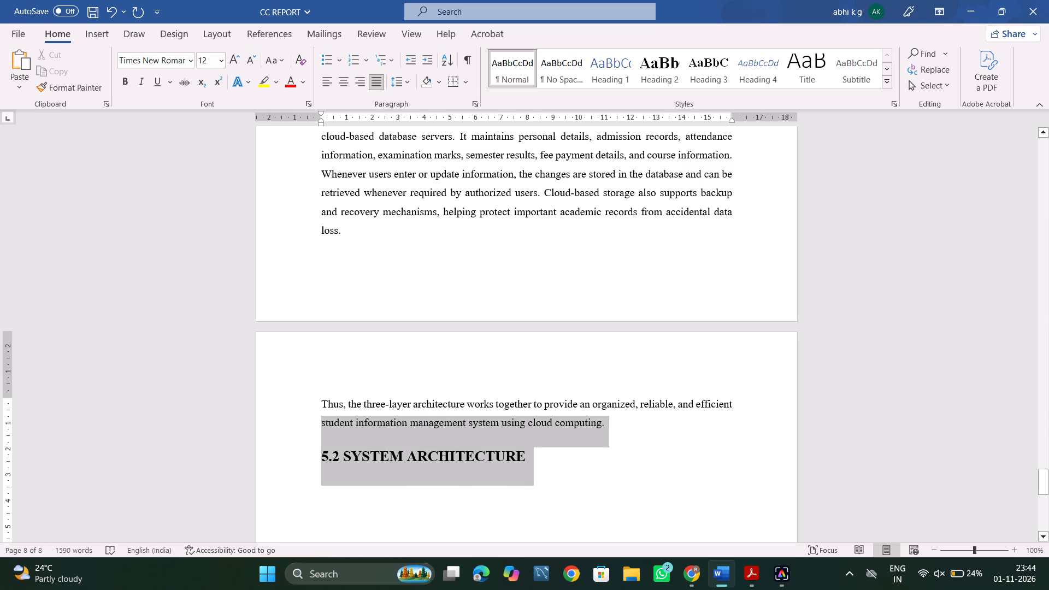
left_click_drag(309, 440, 300, 462)
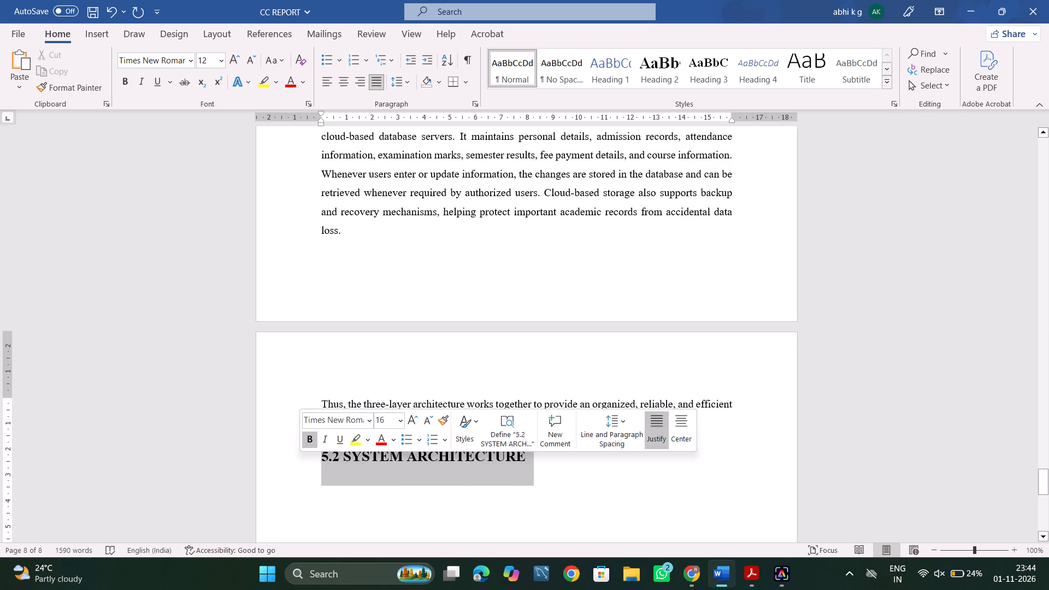
left_click(650, 82)
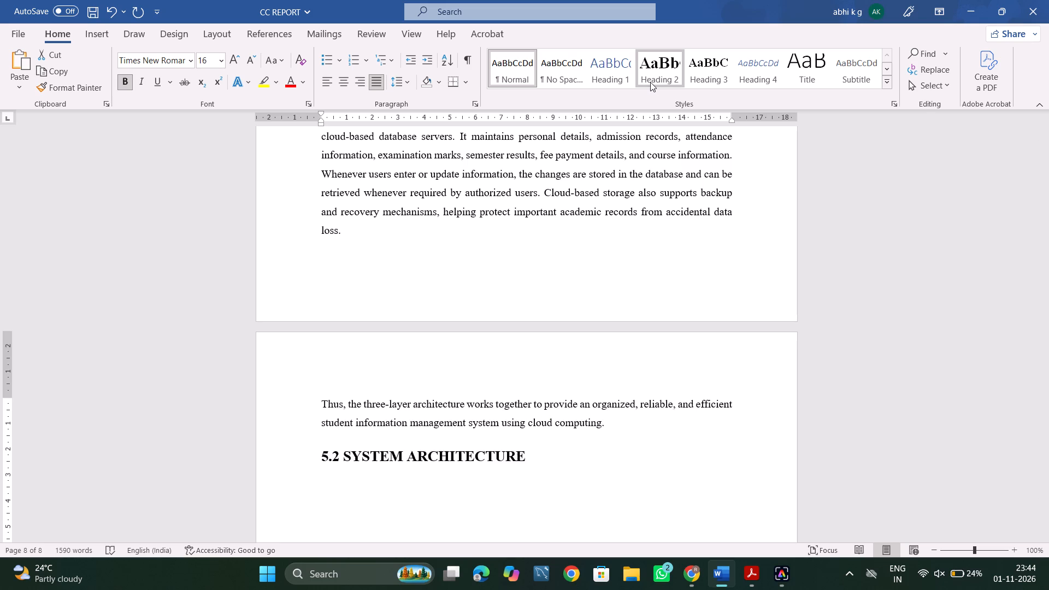
left_click(363, 429)
left_click(628, 434)
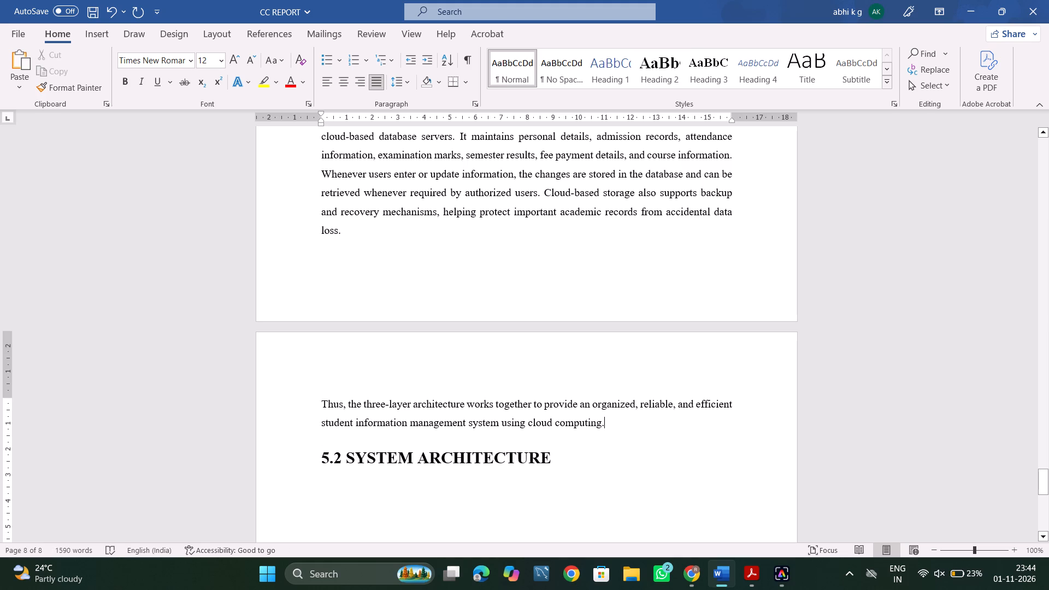
key("Return")
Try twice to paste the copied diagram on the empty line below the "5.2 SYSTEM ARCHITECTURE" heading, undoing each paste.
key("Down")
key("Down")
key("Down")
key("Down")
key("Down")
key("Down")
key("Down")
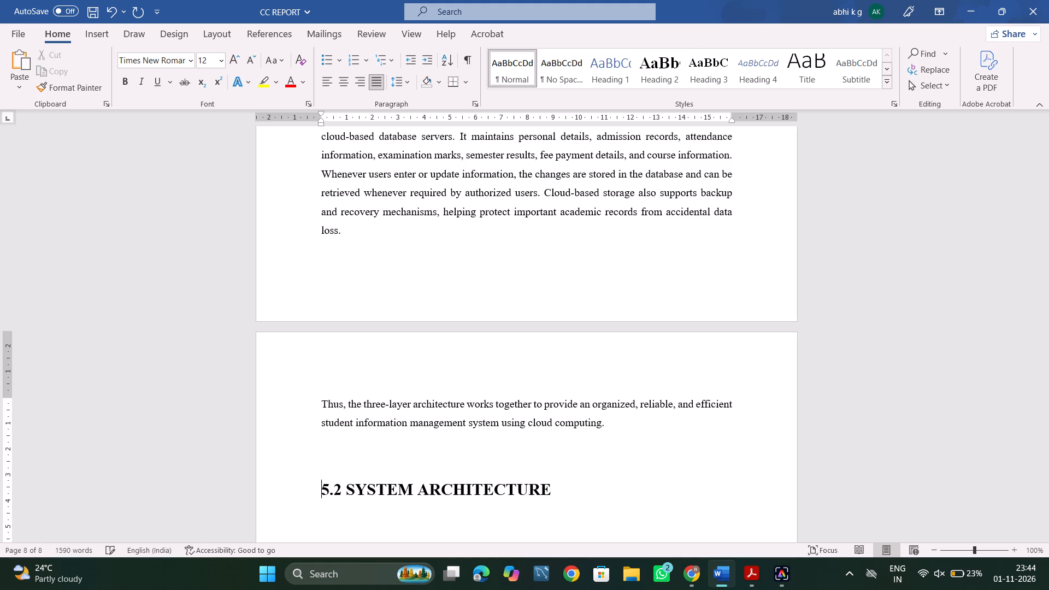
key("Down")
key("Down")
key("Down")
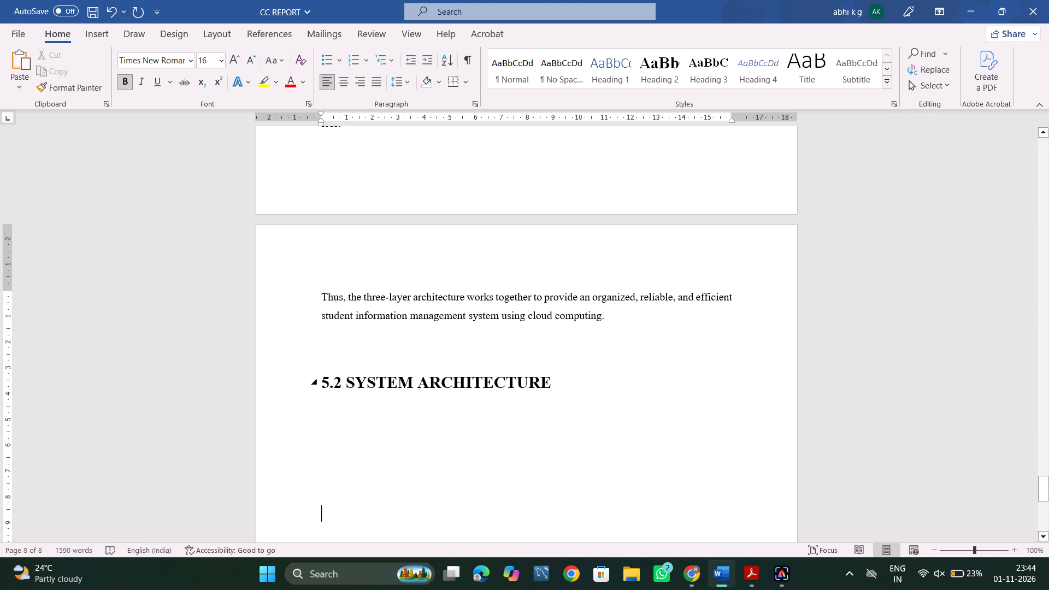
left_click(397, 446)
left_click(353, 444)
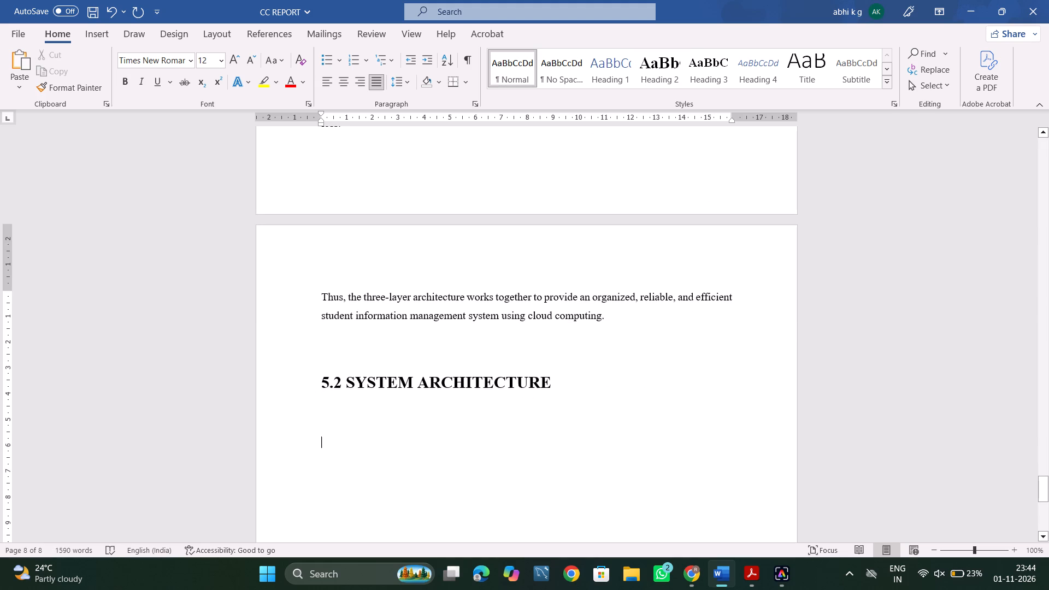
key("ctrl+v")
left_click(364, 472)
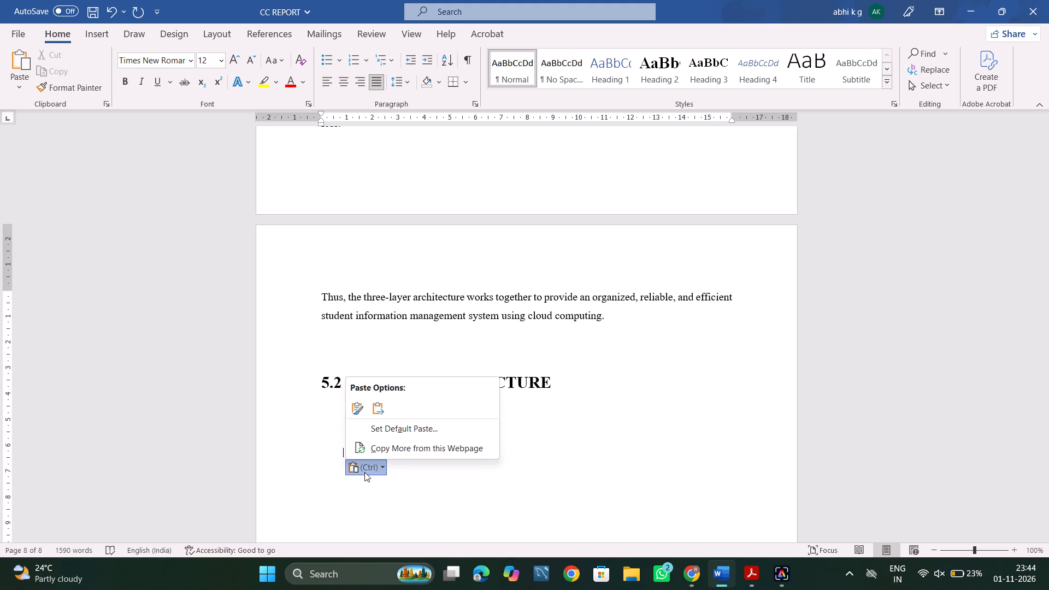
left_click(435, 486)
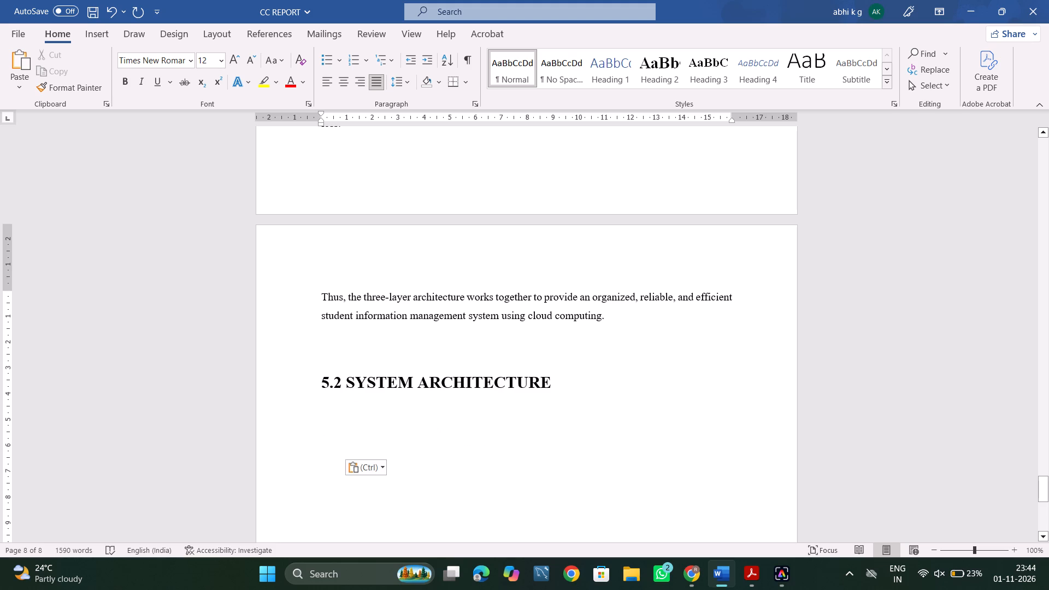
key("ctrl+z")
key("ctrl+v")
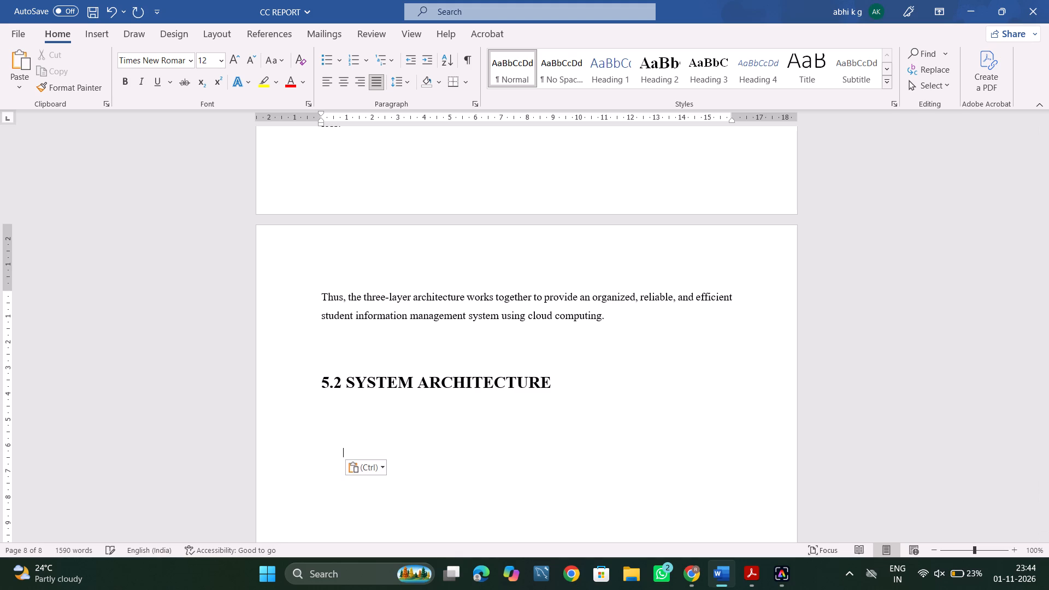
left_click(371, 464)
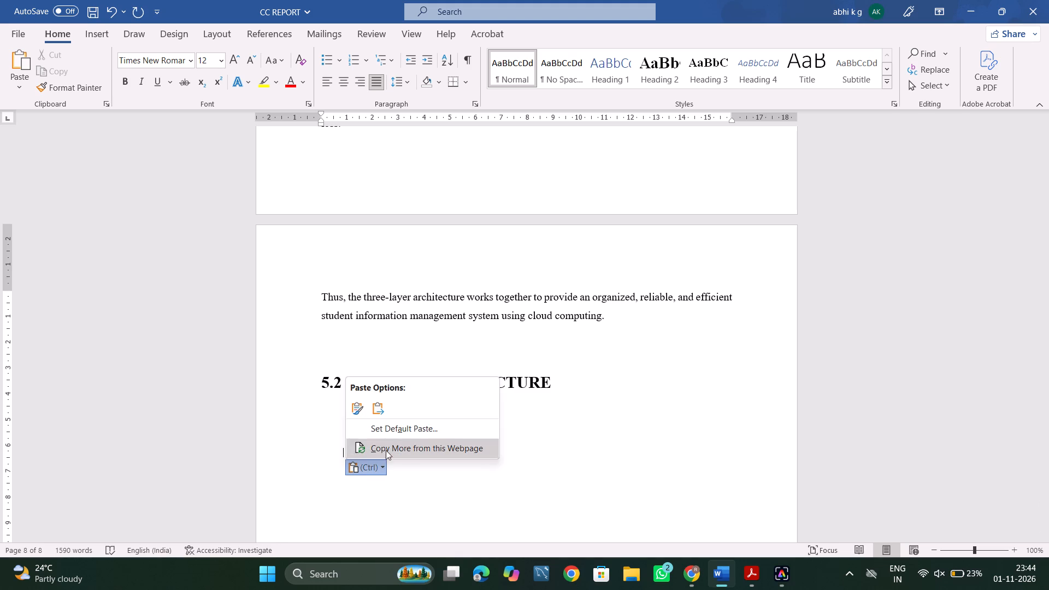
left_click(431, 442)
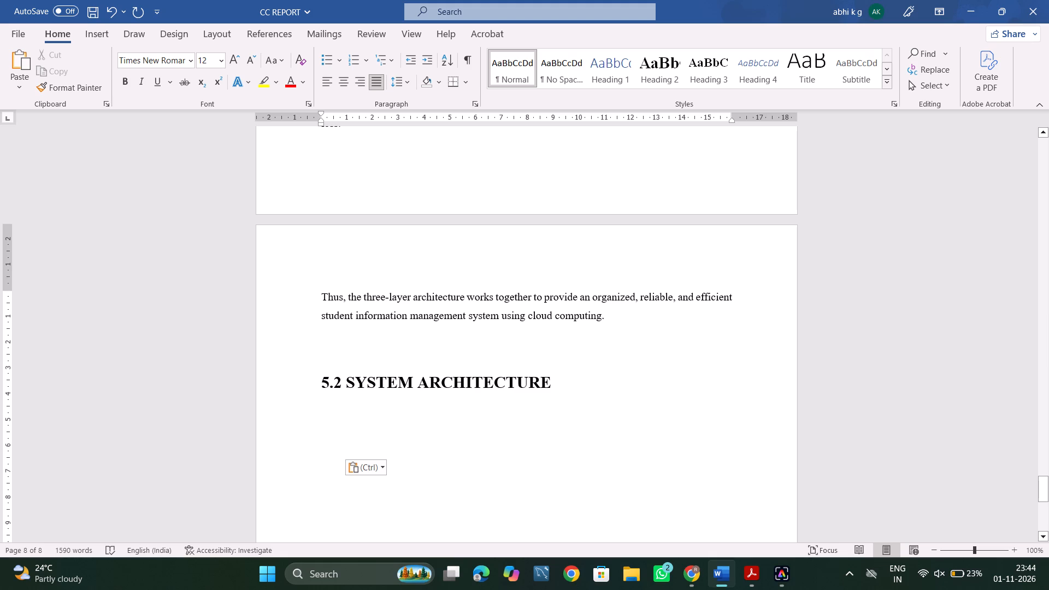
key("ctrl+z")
Switch to Adobe Express Photos, dismiss the promotional pop-up and copy the architecture diagram image again.
left_click(770, 585)
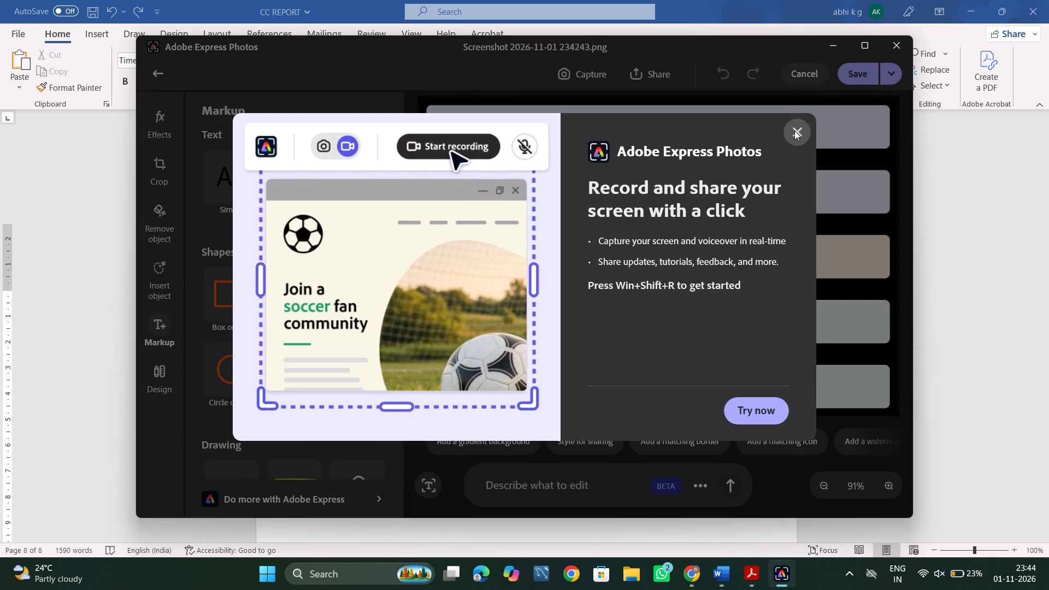
left_click(794, 131)
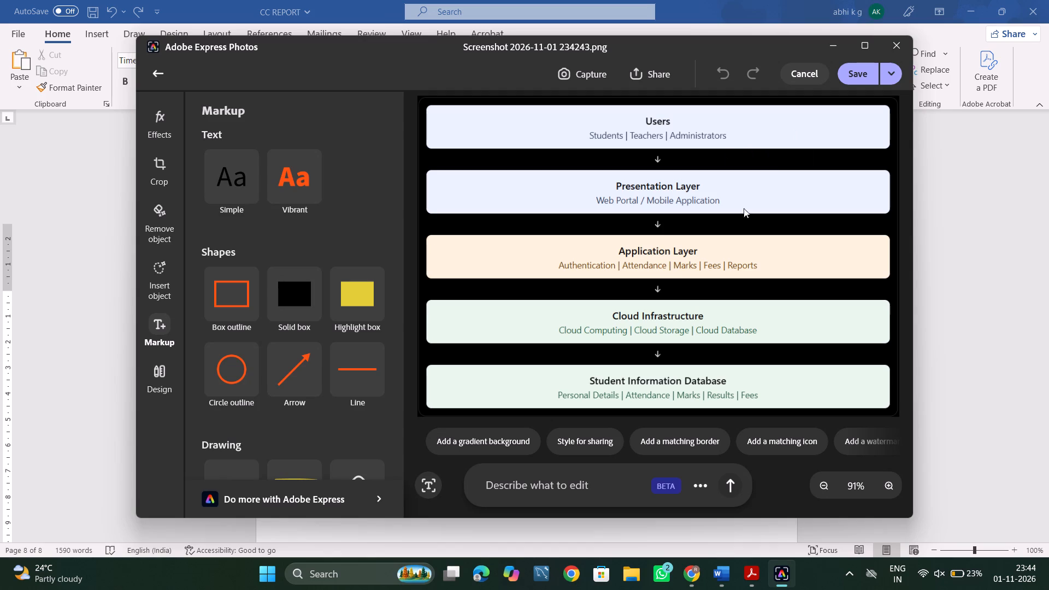
right_click(681, 272)
left_click(749, 298)
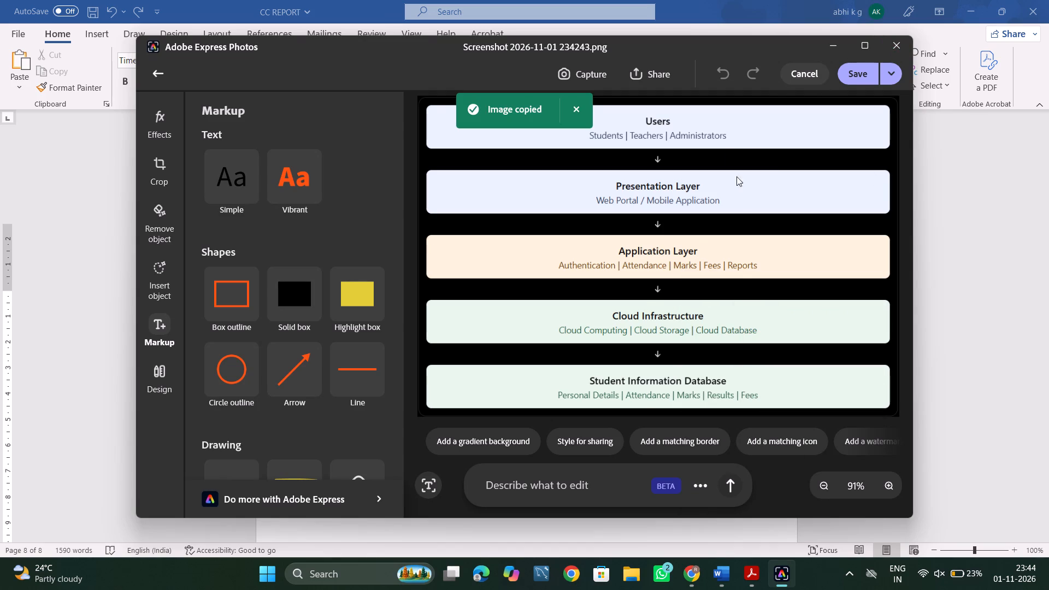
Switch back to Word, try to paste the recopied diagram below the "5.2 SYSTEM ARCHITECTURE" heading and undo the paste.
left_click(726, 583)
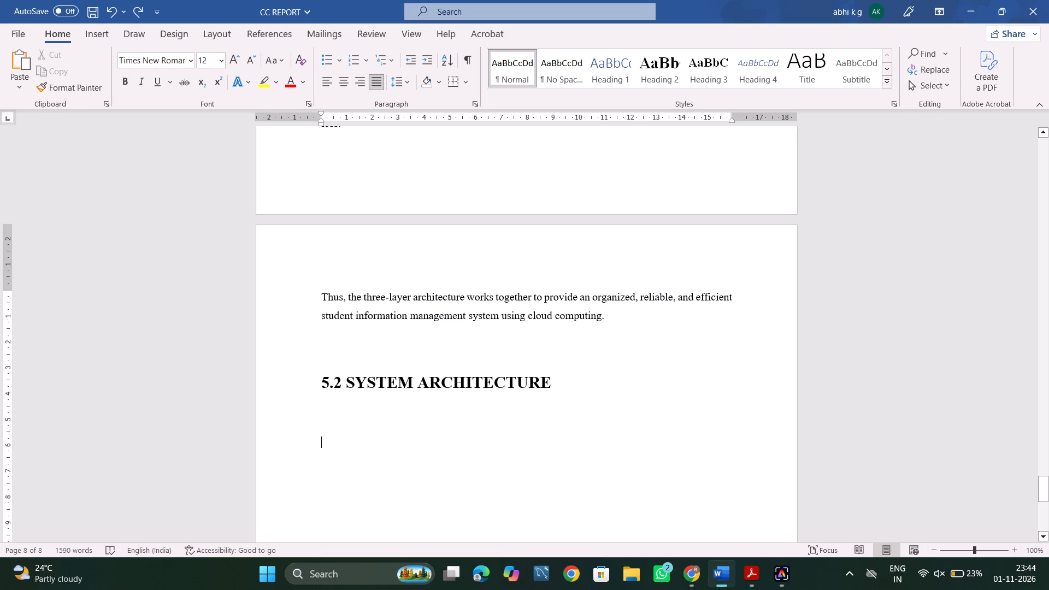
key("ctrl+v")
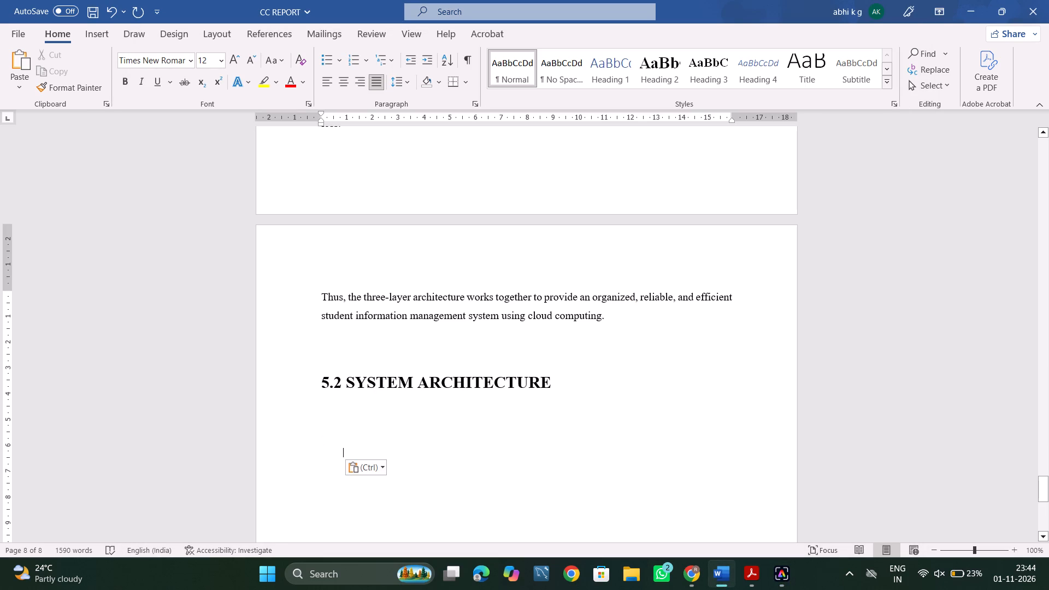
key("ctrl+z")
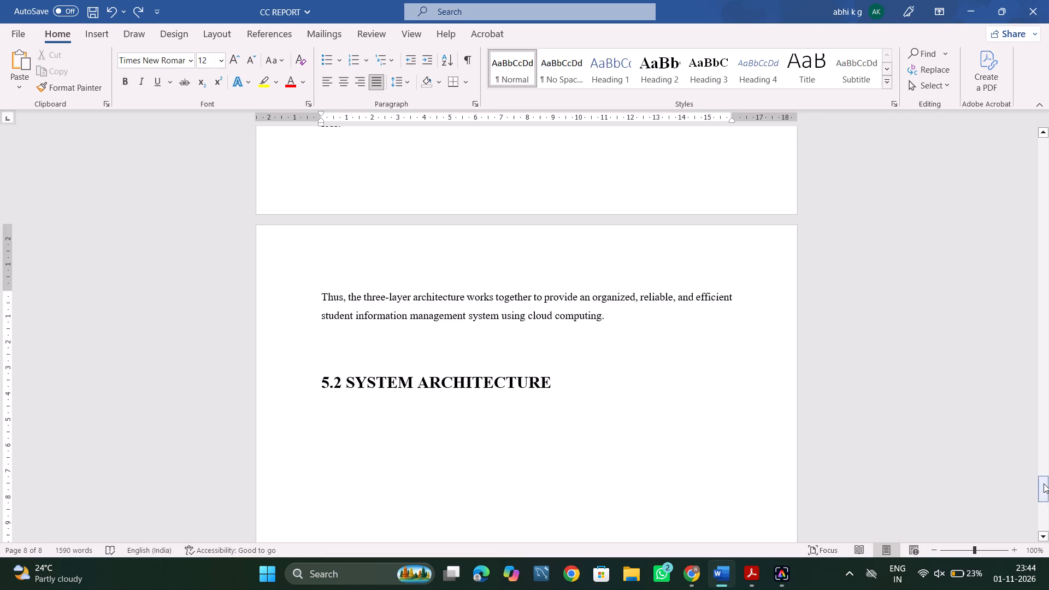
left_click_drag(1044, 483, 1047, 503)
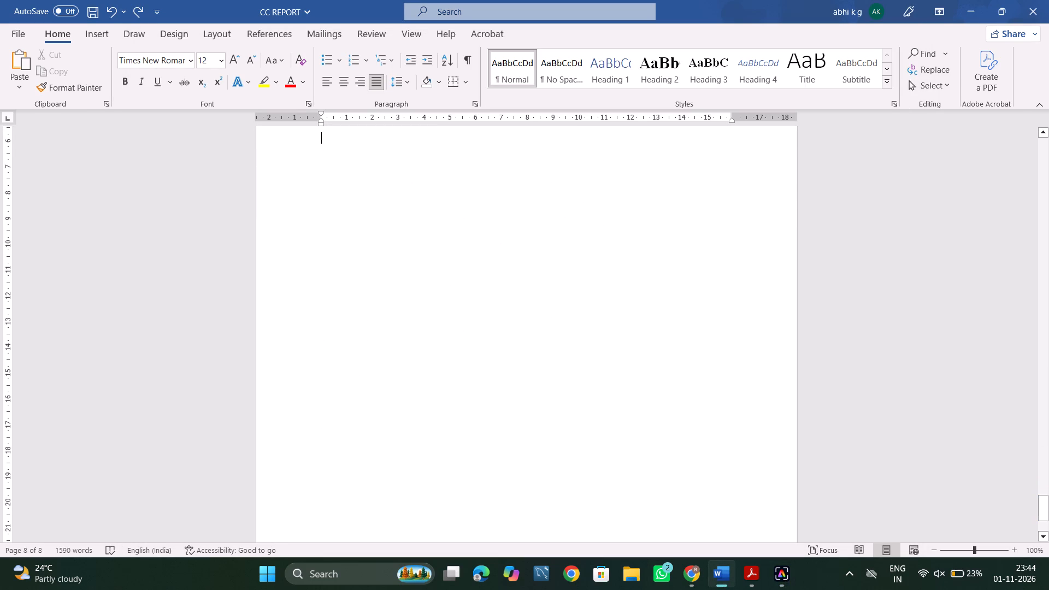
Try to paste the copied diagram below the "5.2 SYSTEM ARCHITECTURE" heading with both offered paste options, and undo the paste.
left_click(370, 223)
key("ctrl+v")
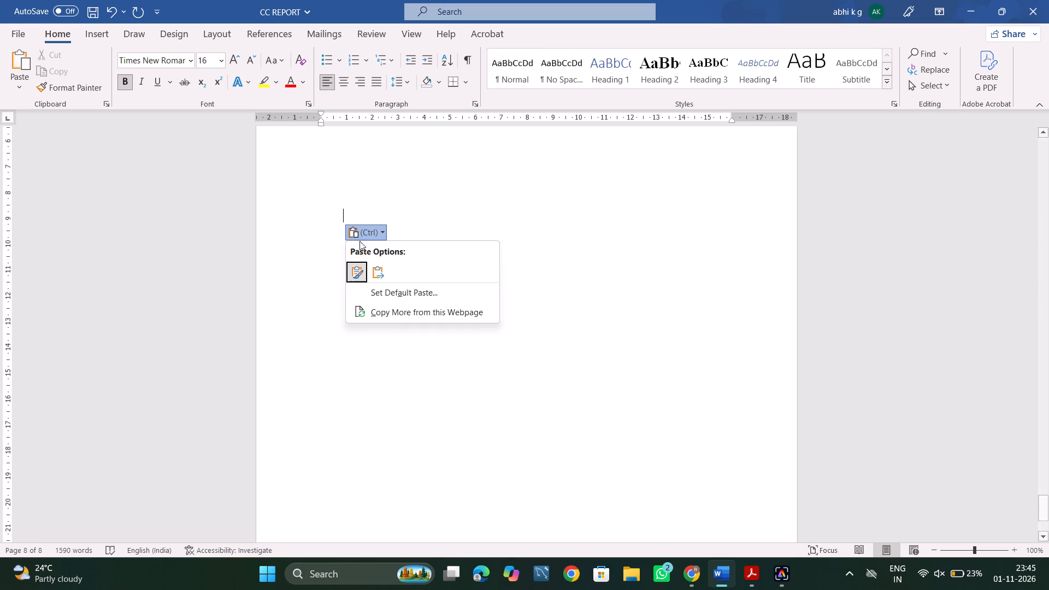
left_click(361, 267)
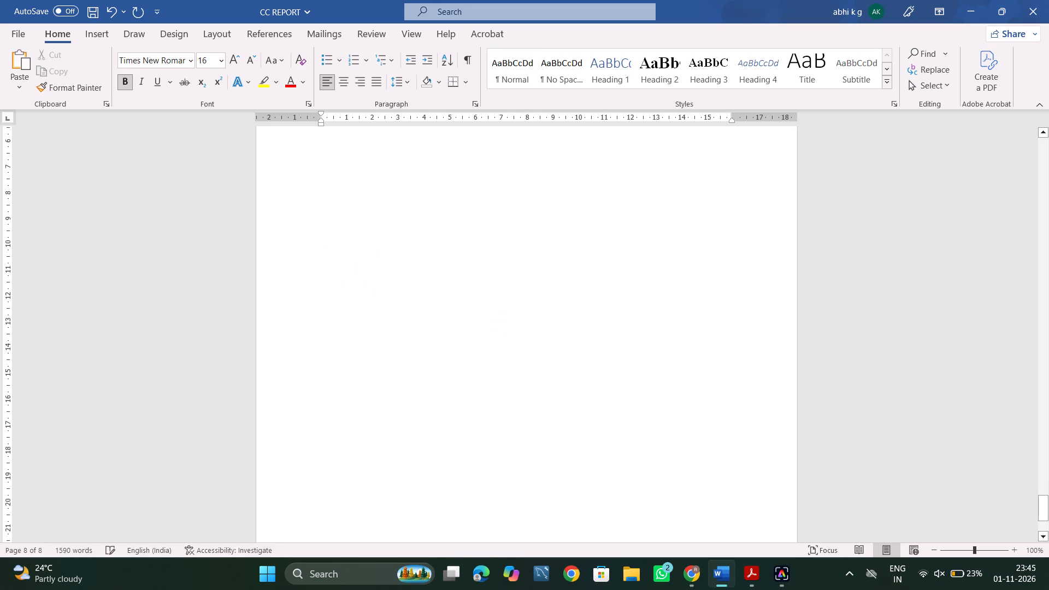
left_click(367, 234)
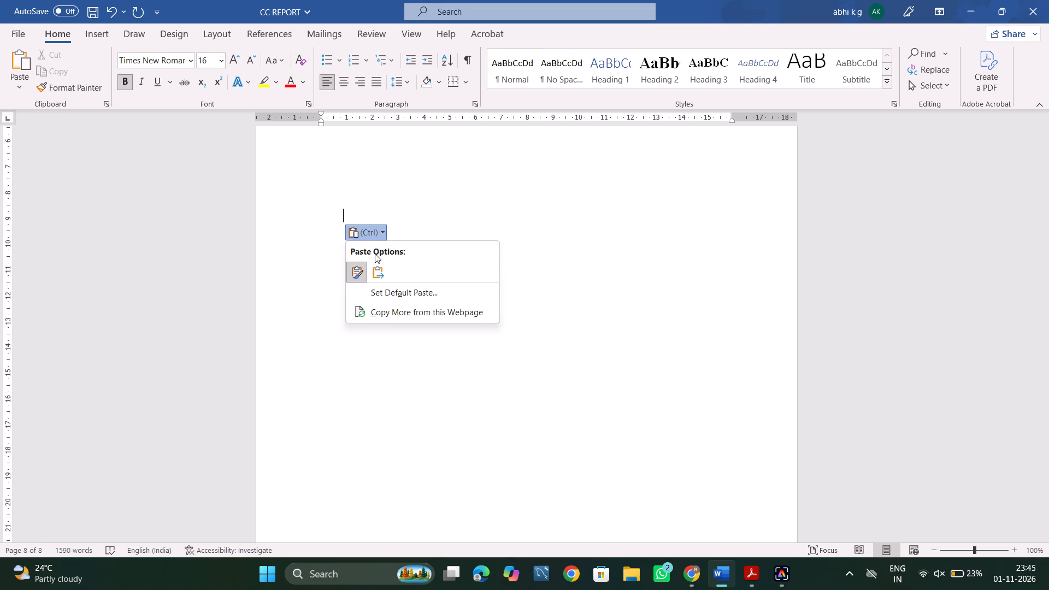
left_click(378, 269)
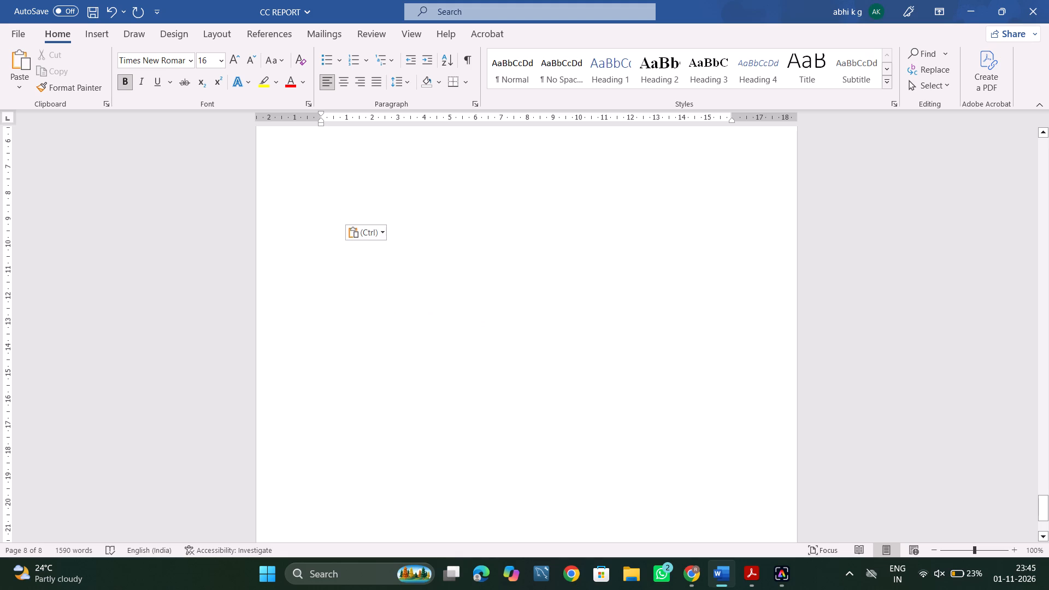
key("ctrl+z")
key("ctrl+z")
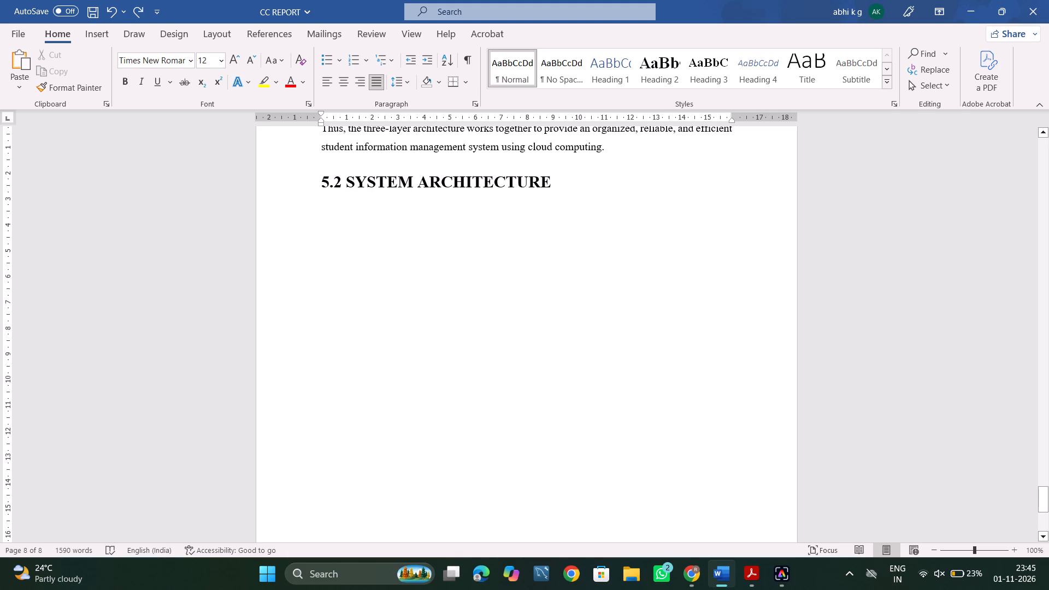
Add two empty lines directly after the "5.2 SYSTEM ARCHITECTURE" heading.
left_click(556, 186)
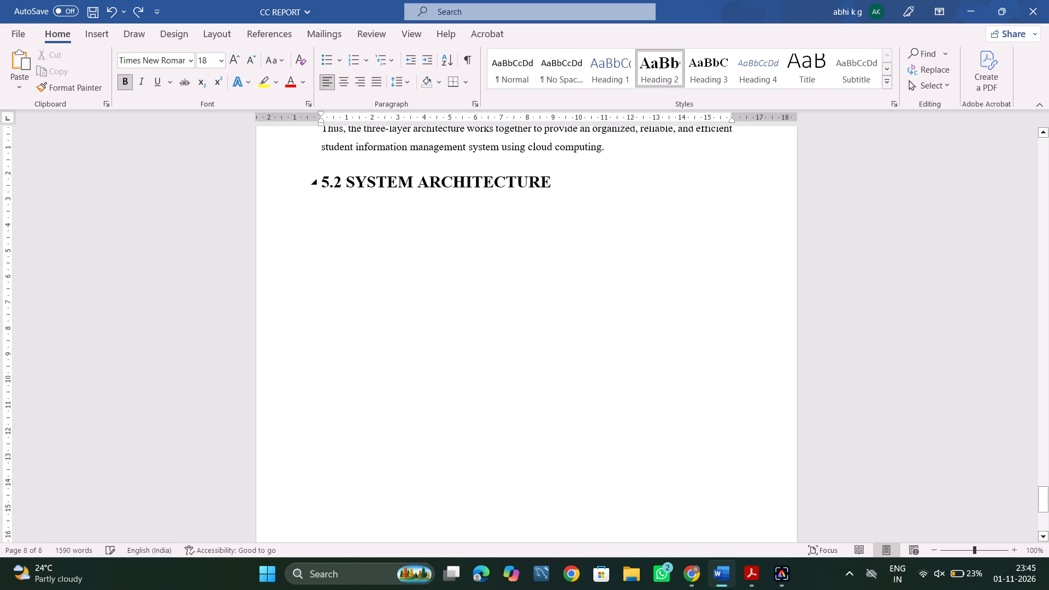
key("Return")
key("Return")
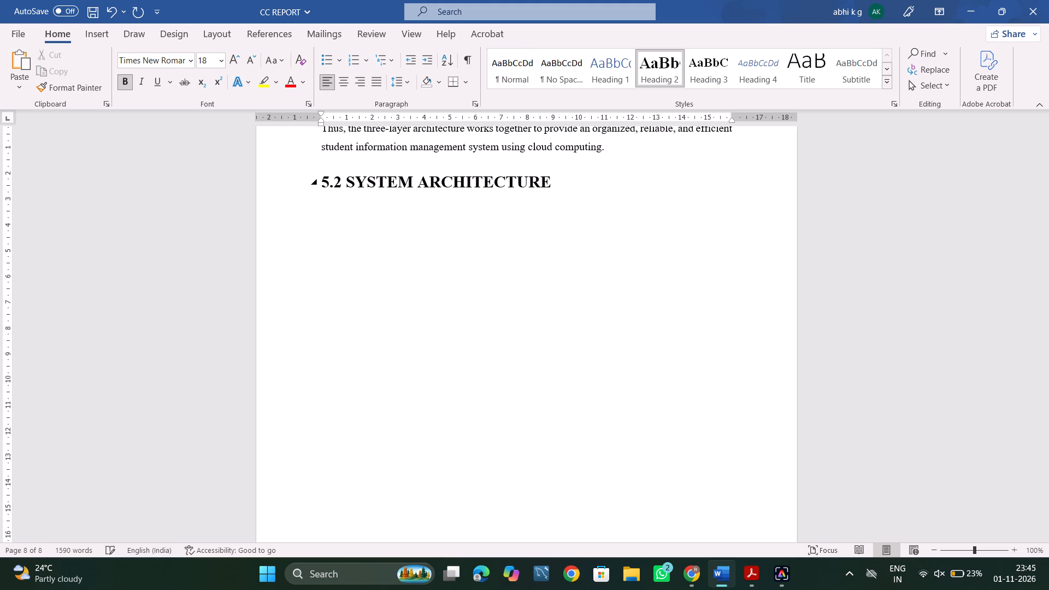
Switch to Adobe Express Photos and close its window.
left_click(789, 588)
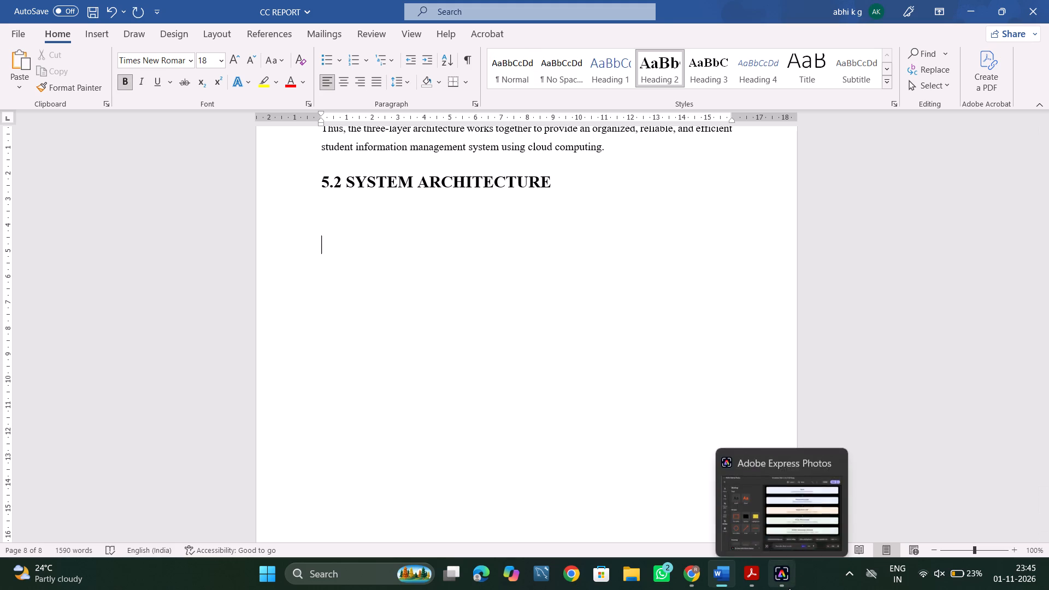
left_click(893, 49)
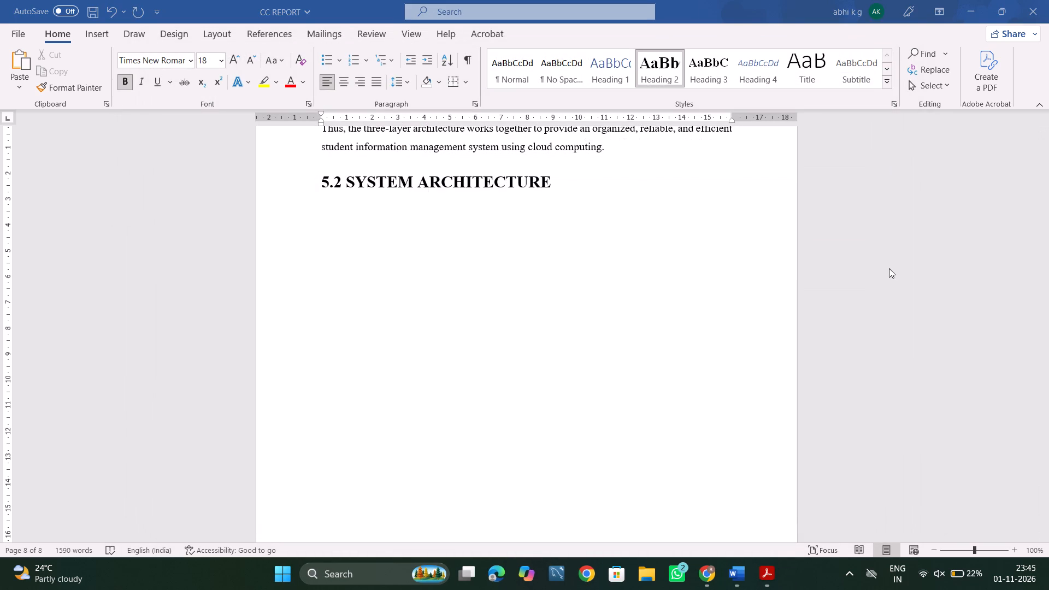